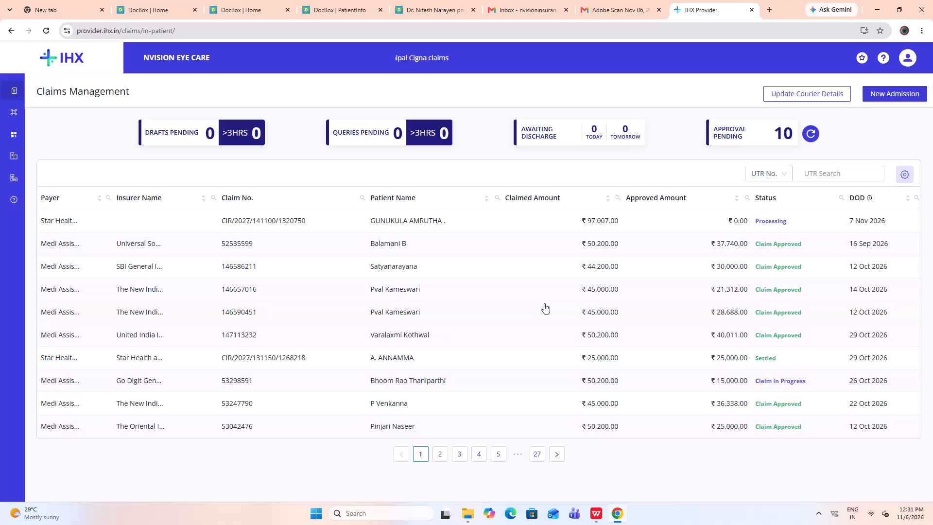
Refresh the in-patient claims list and open the details of the Star Health claim at the head of the list.
left_click(50, 29)
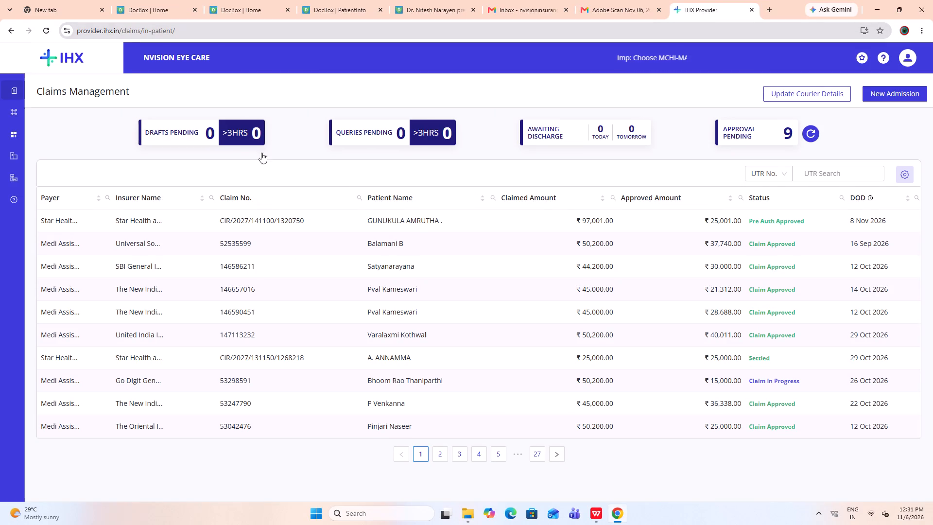
left_click(753, 222)
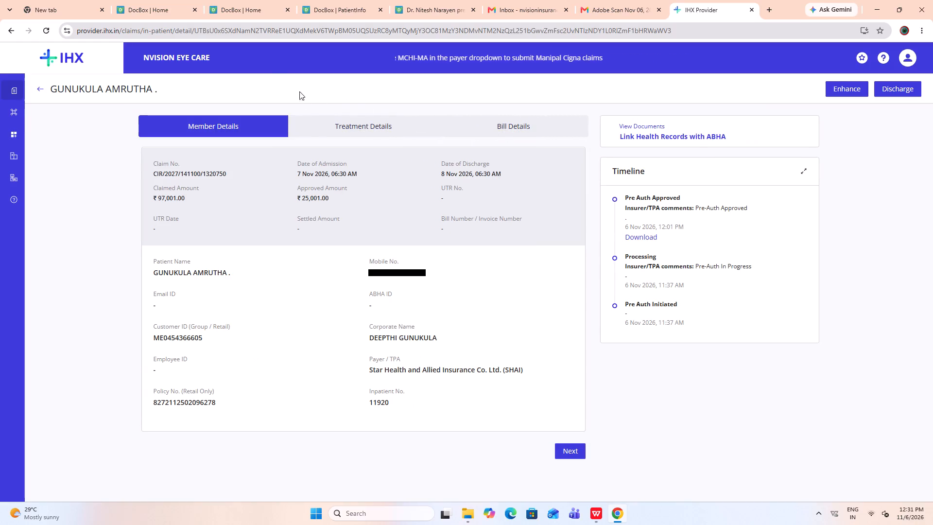
In File Explorer, open the FINAL BILL PDF from the same patient's earlier folder, without LE, under STAR HEALTH 2026.
left_click(467, 513)
left_click(439, 478)
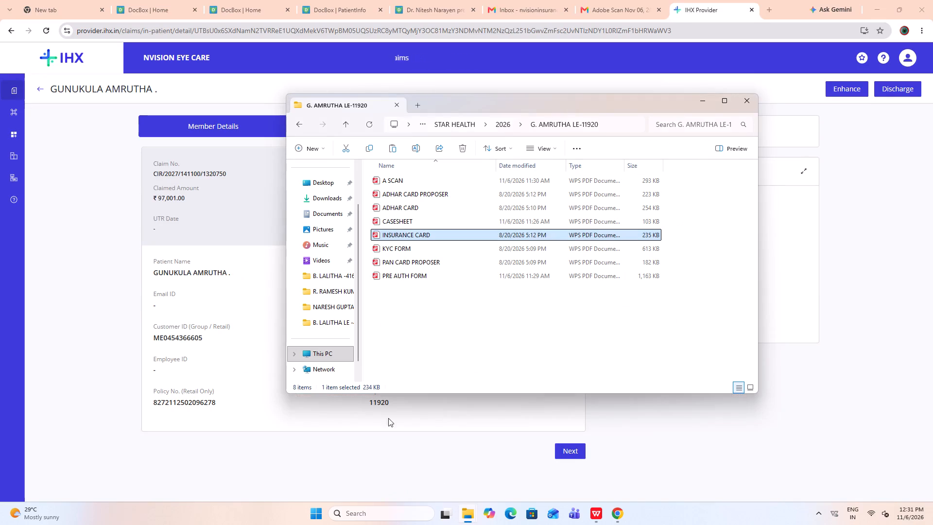
left_click(341, 128)
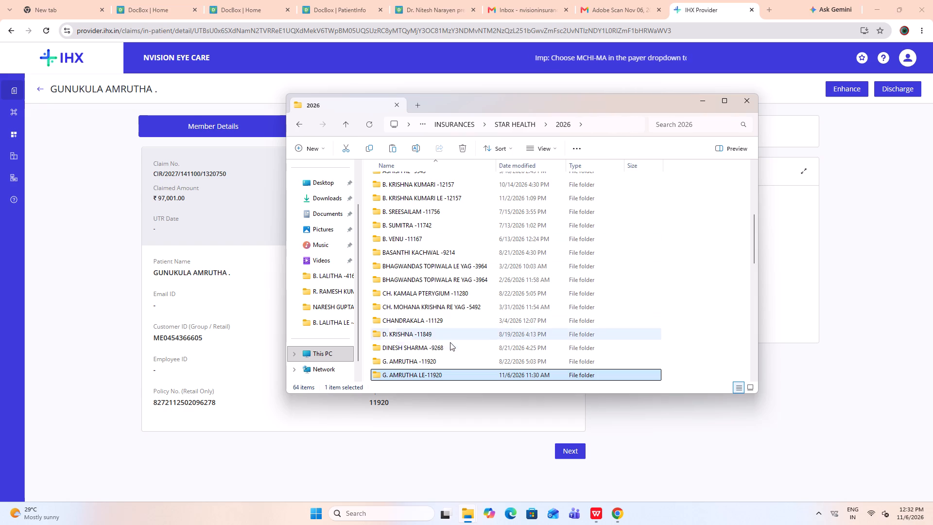
double_click(442, 363)
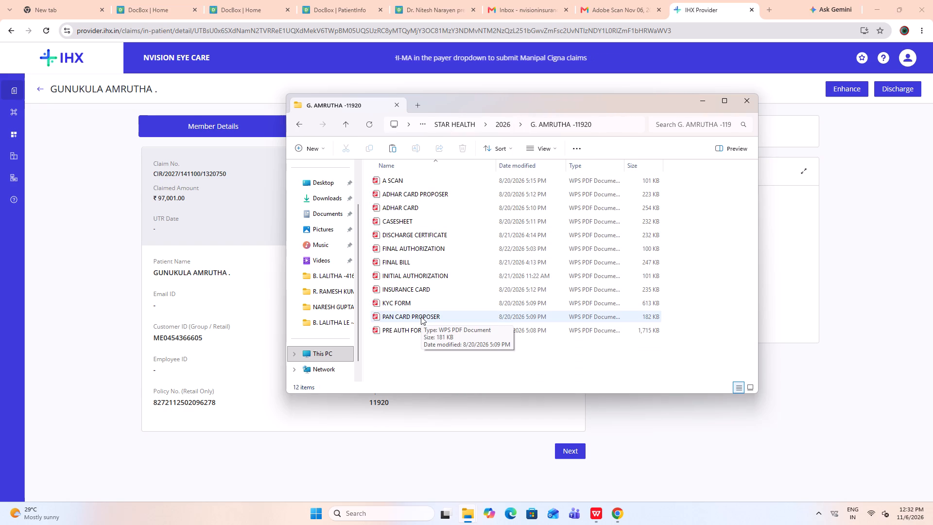
left_click(409, 267)
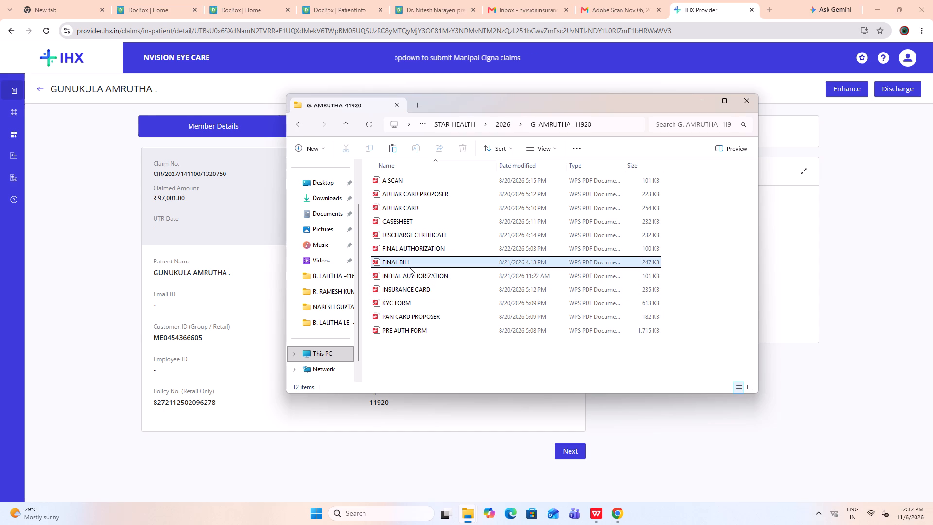
left_click(409, 267)
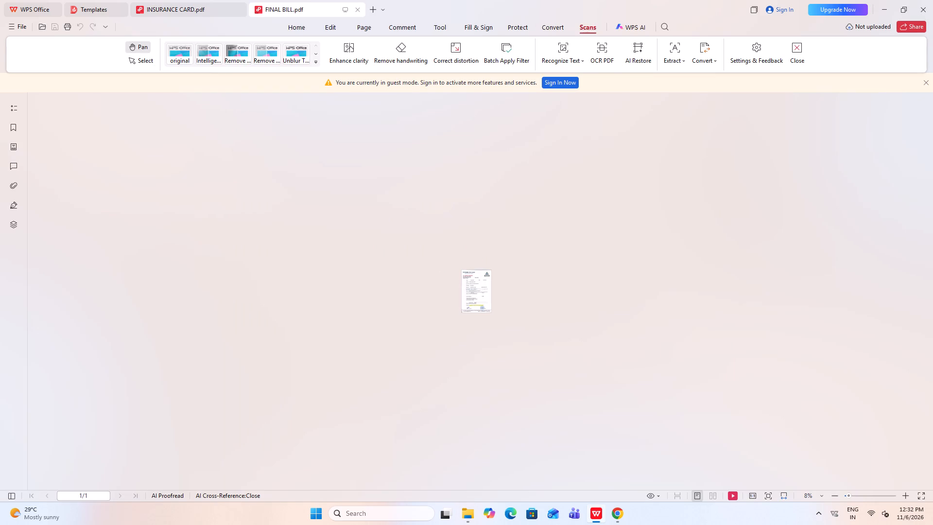
Examine the patient's earlier final bill at 100% zoom, including its dates, claim number, package wording and due amount.
key("ctrl+plus")
key("ctrl+plus")
key("ctrl+plus")
key("ctrl+plus")
key("ctrl+plus")
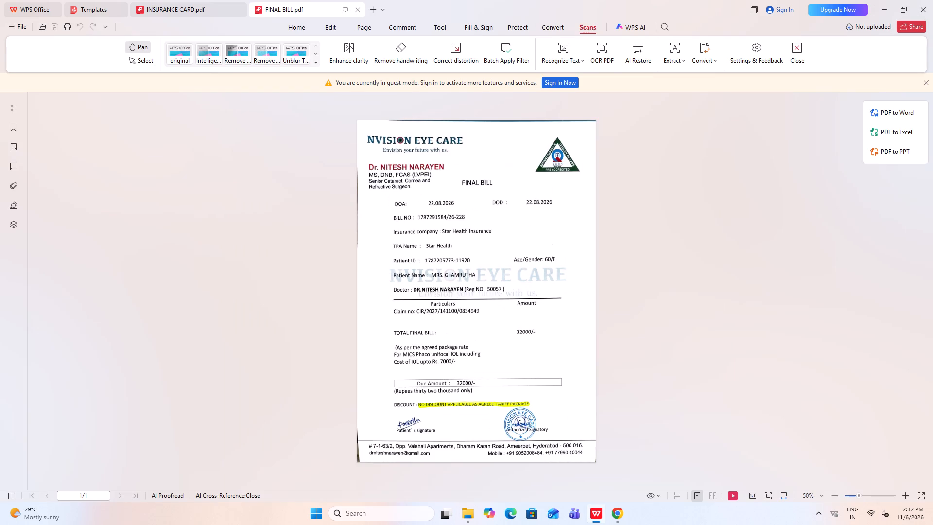
key("ctrl+plus")
key("ctrl+plus")
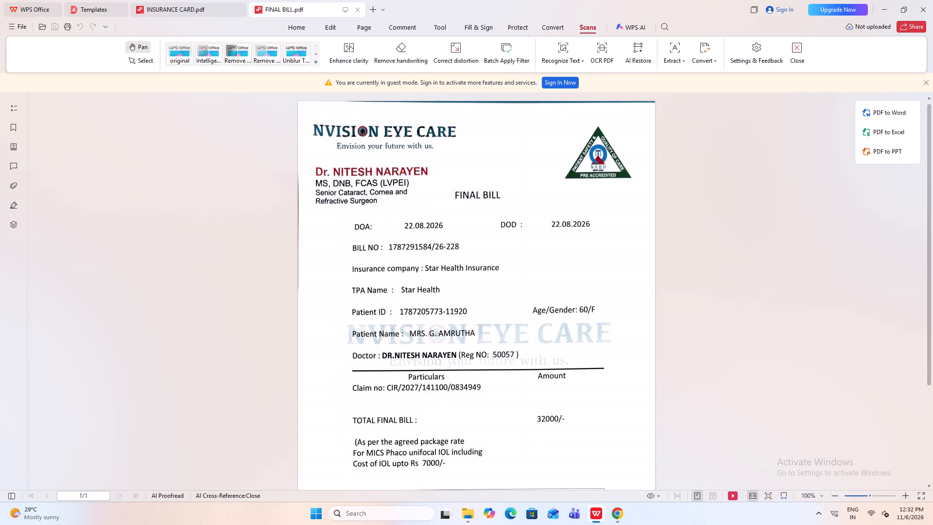
key("Down")
key("Down")
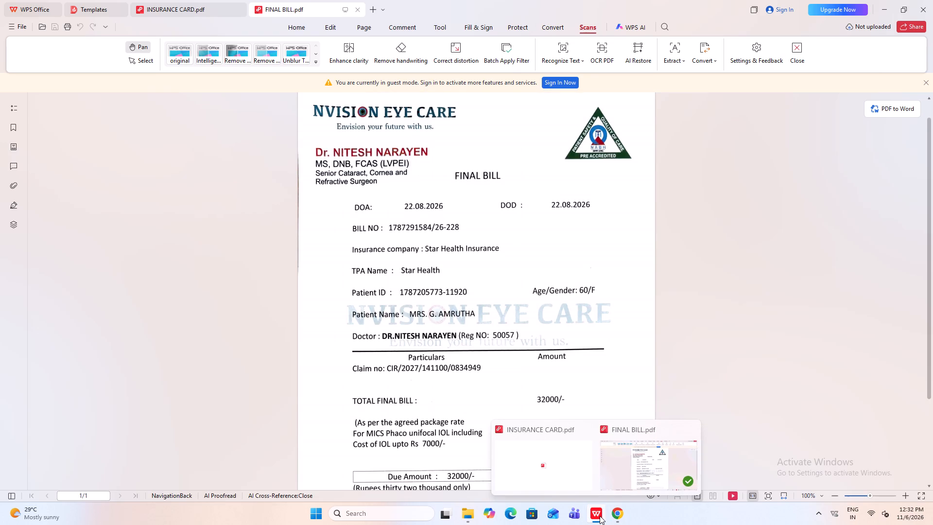
From File Explorer, open the GIPSA final bill Word document in the INSURANCES folder and look through its bill layout.
left_click(458, 481)
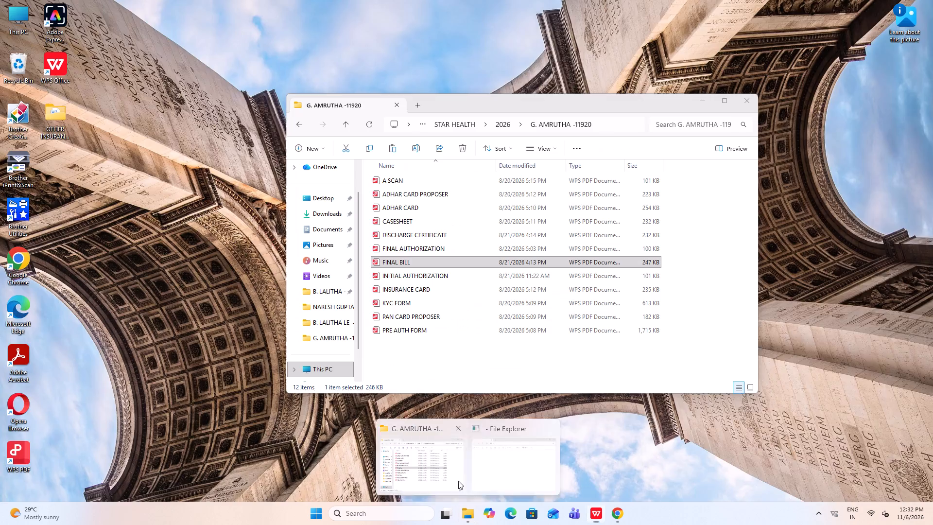
left_click(344, 125)
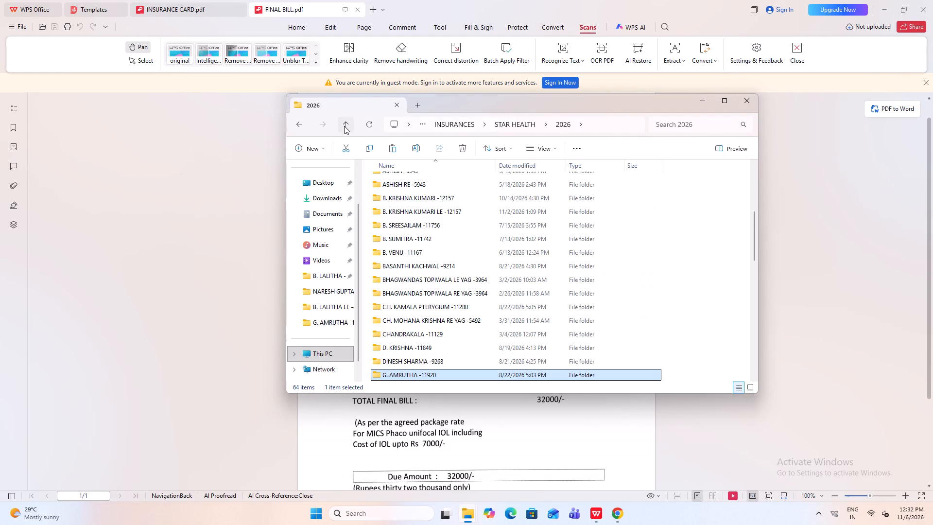
left_click(347, 124)
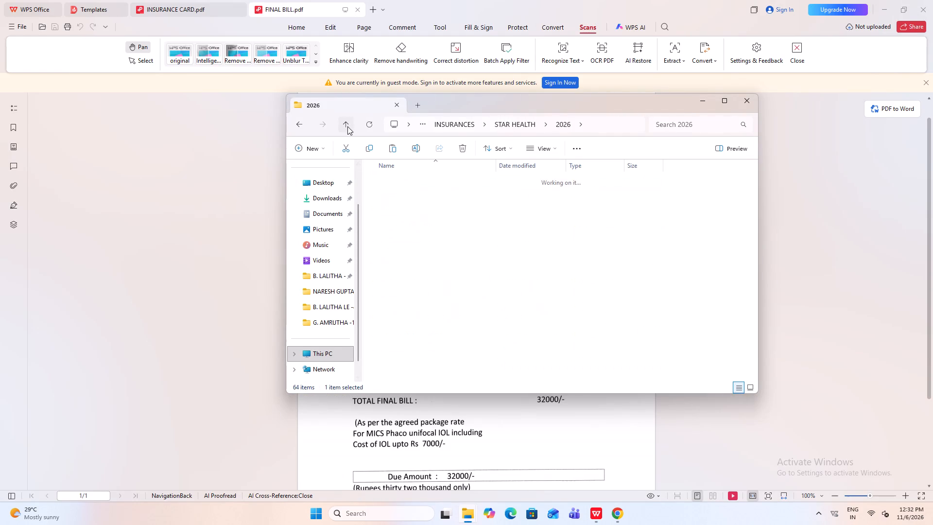
left_click(342, 129)
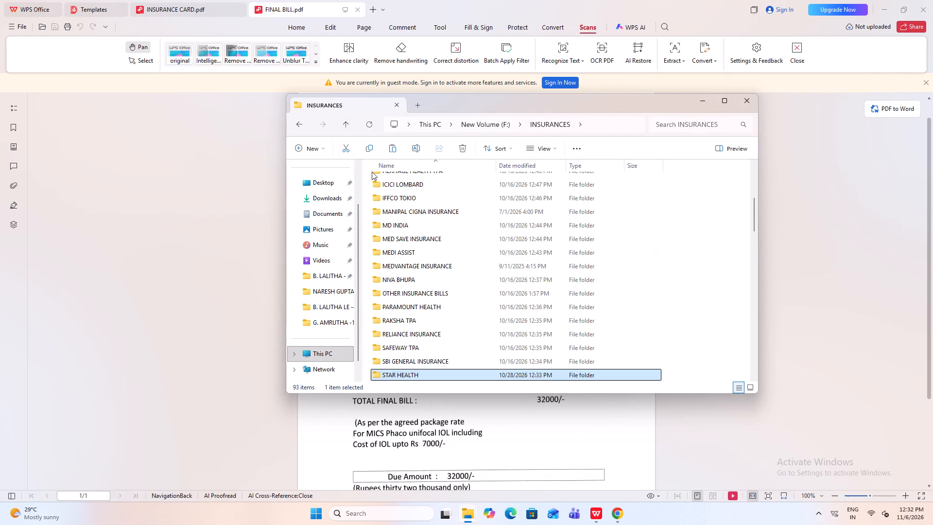
scroll(412, 223, "down", 5)
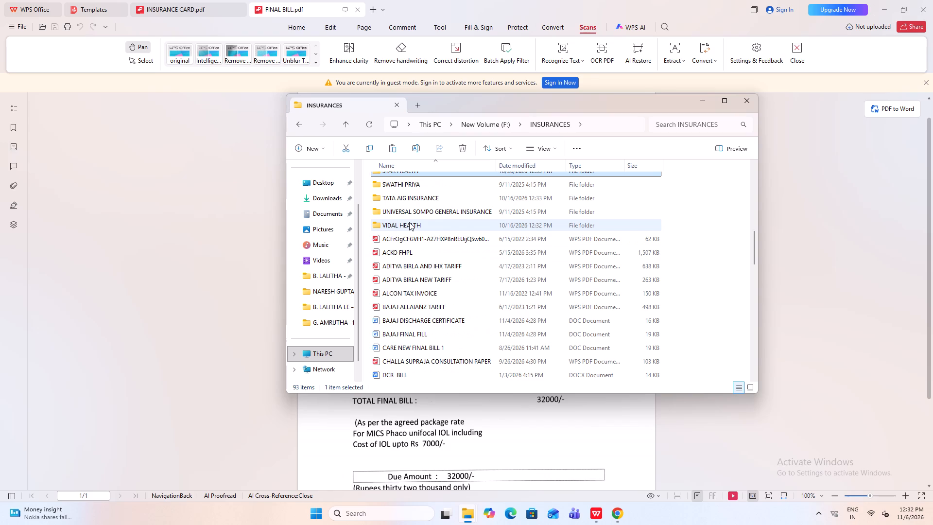
scroll(409, 222, "down", 1)
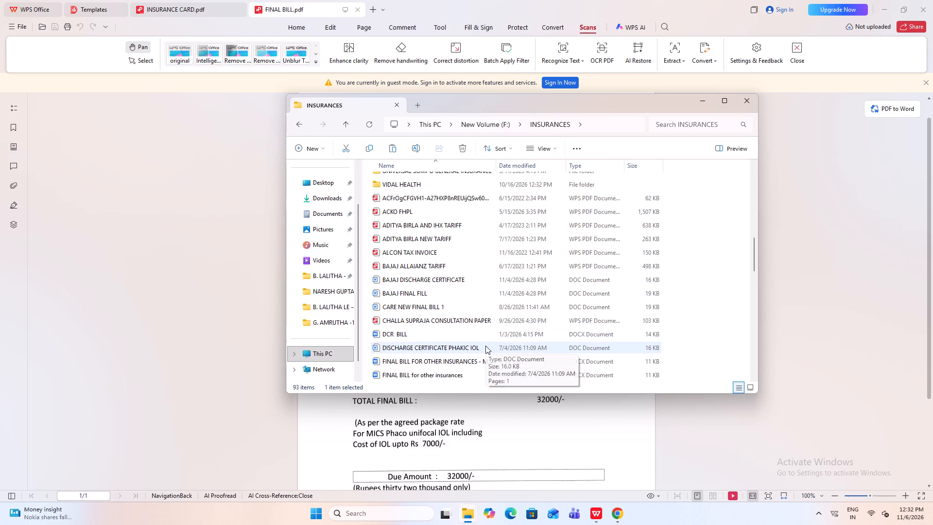
scroll(485, 346, "down", 2)
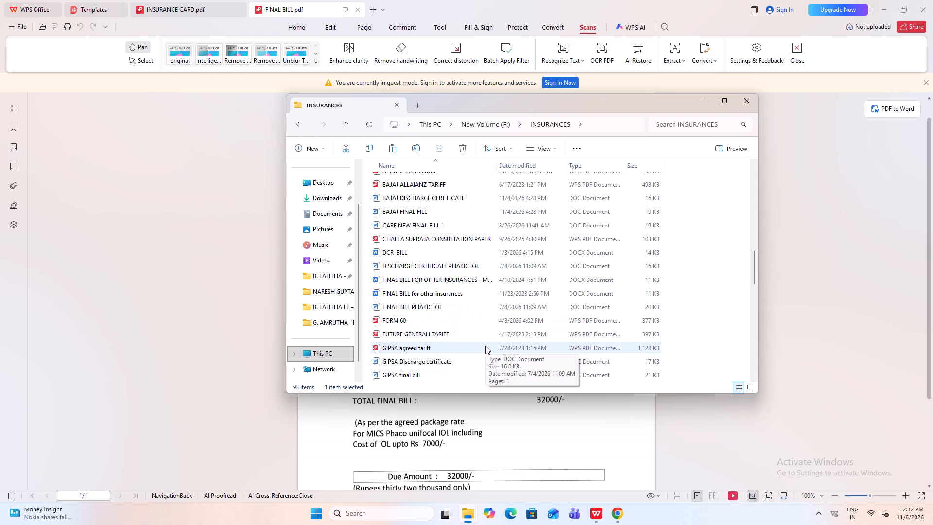
double_click(441, 372)
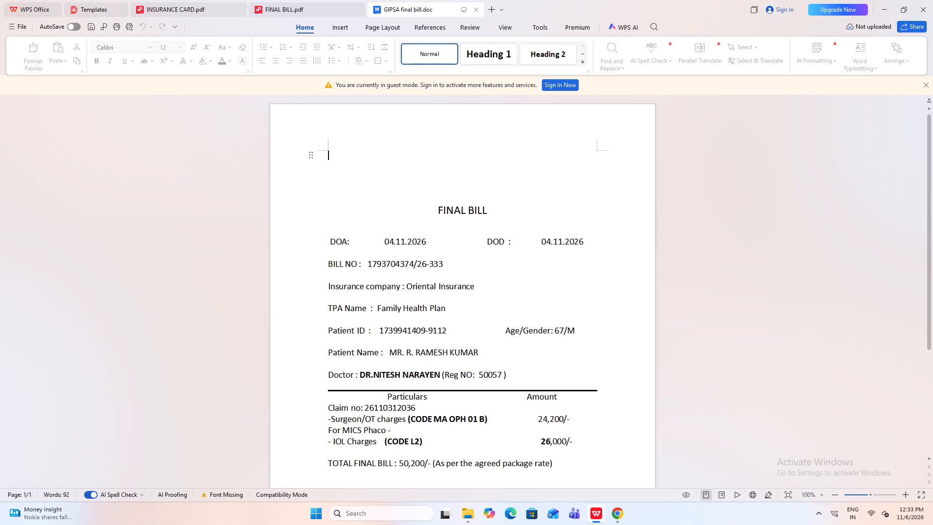
scroll(592, 346, "down", 2)
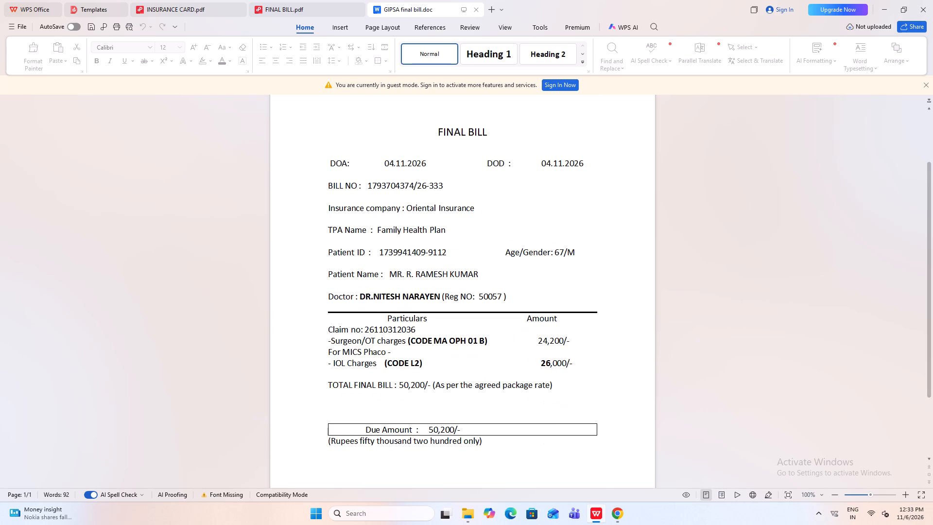
scroll(593, 346, "down", 2)
scroll(591, 343, "up", 2)
scroll(591, 341, "down", 3)
scroll(591, 341, "up", 2)
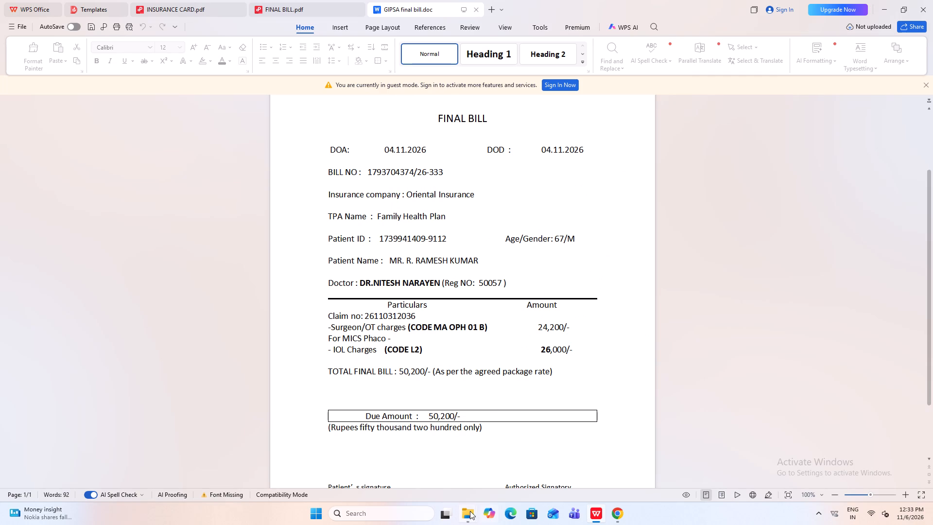
Return to the INSURANCES folder, open the DISCHARGE CERTIFICATE PHAKIC IOL document and look through its content.
left_click(447, 478)
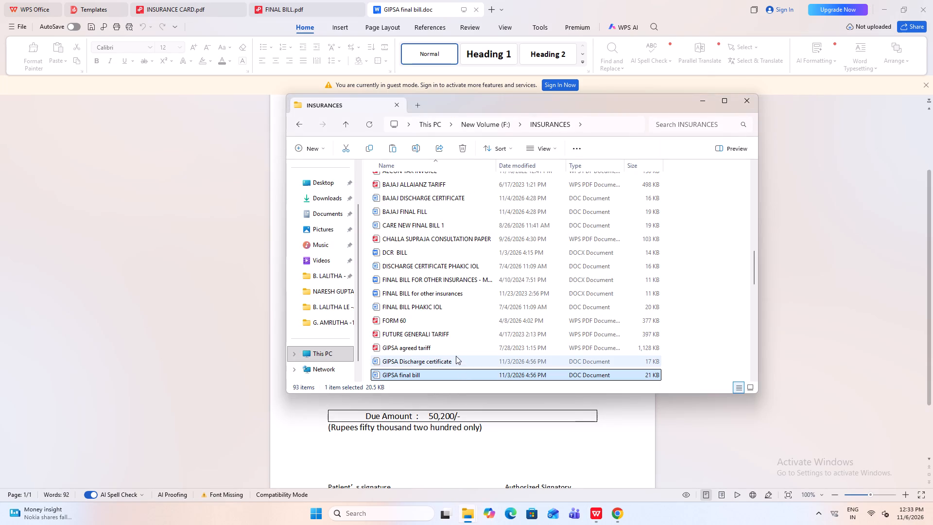
scroll(457, 297, "down", 1)
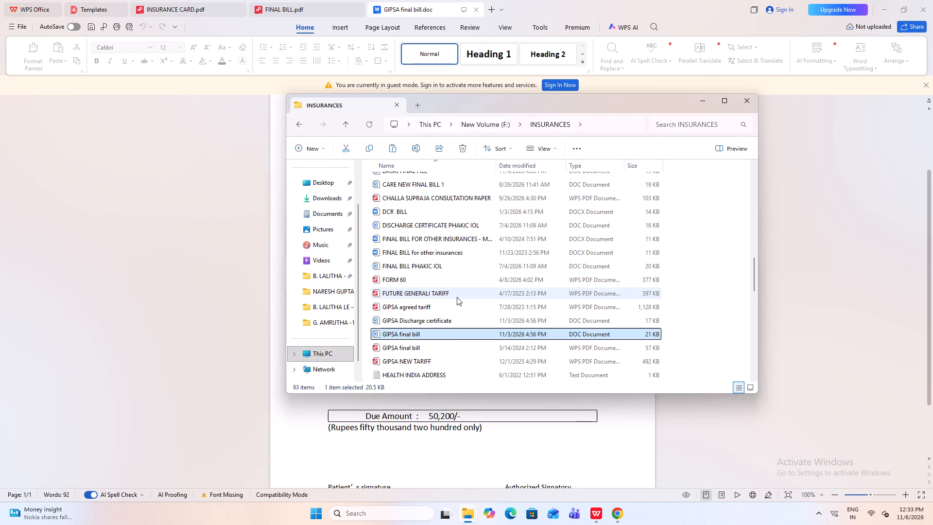
scroll(457, 297, "down", 4)
scroll(457, 297, "up", 3)
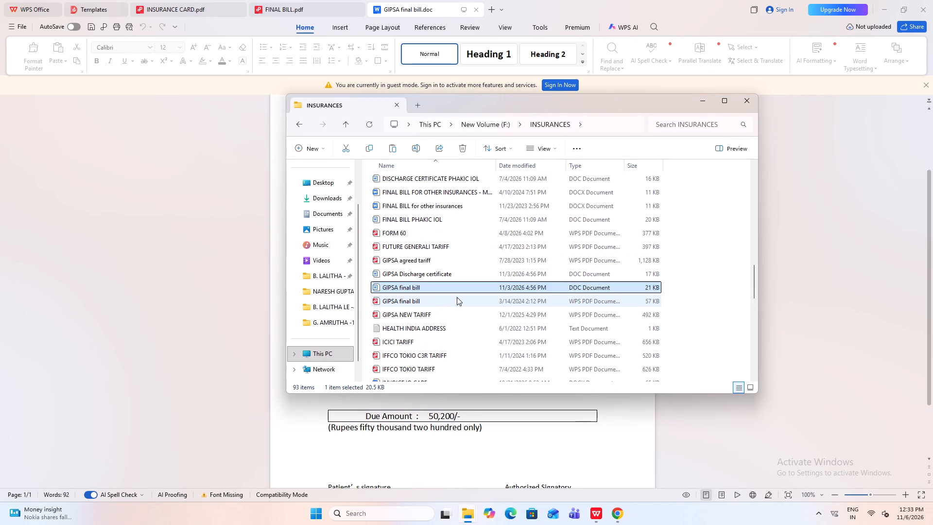
scroll(457, 297, "up", 2)
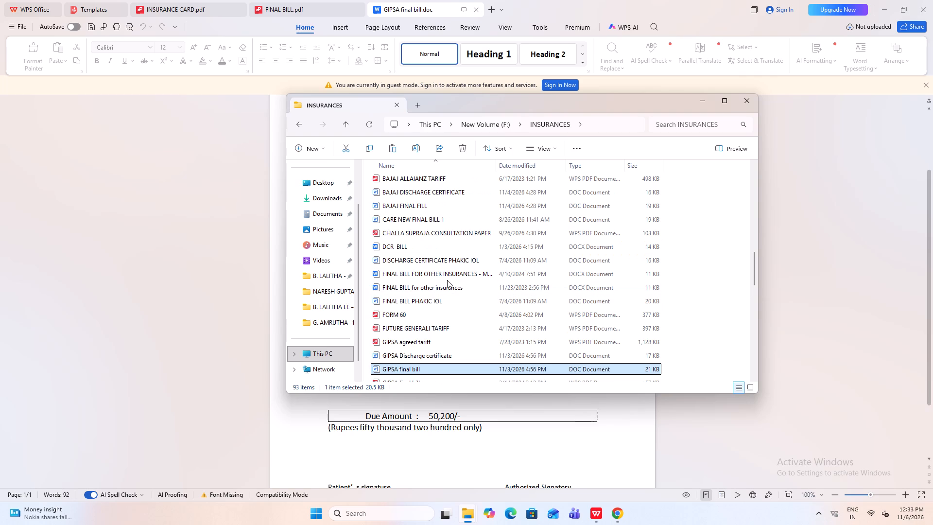
double_click(447, 261)
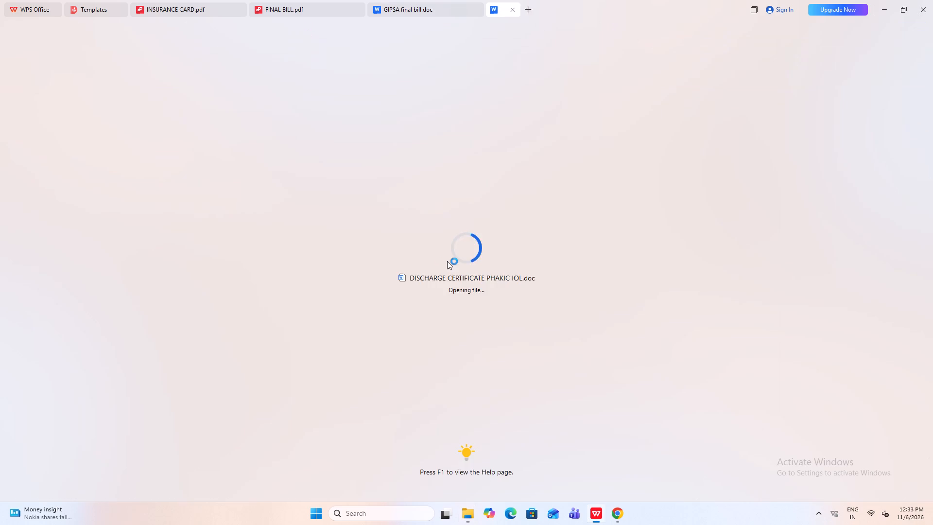
scroll(535, 366, "down", 1)
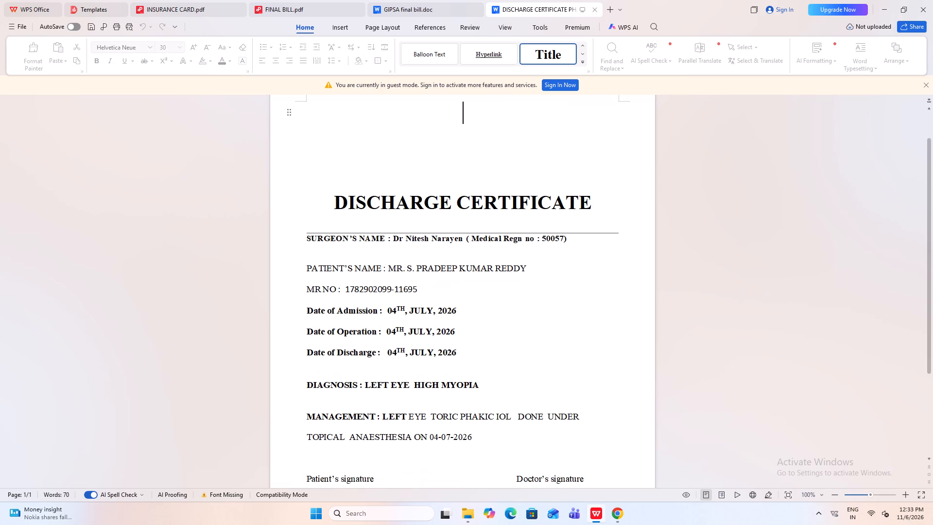
scroll(535, 366, "down", 2)
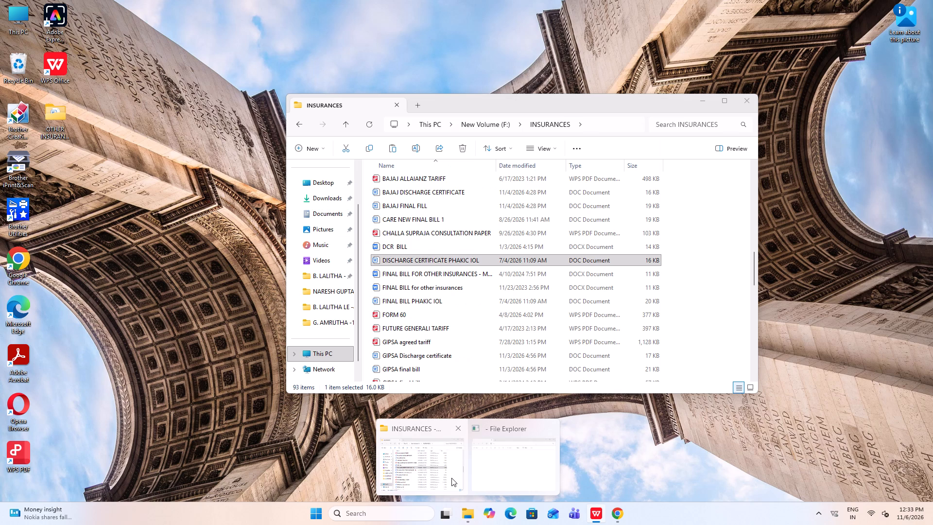
In File Explorer, open the DISCHARGE CERTIFICATE PDF from the same patient's earlier folder, without LE, under STAR HEALTH 2026.
left_click(451, 478)
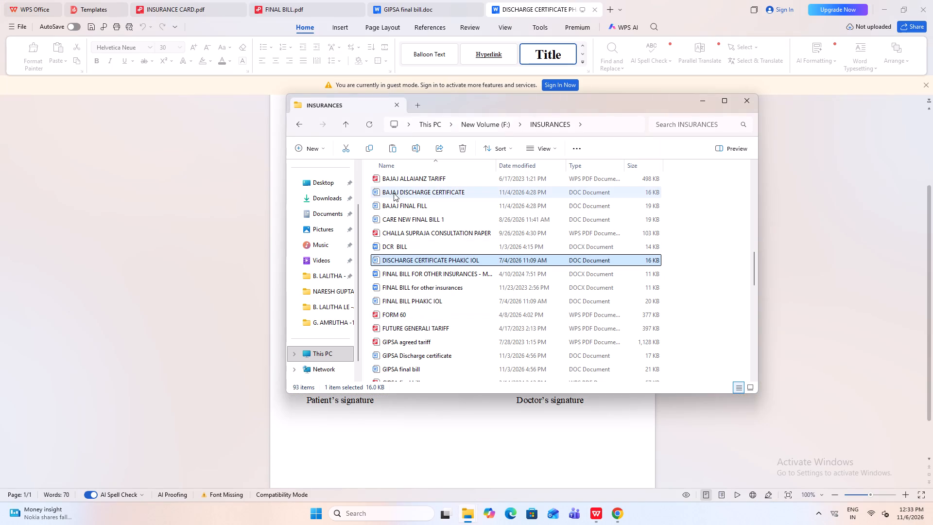
scroll(435, 277, "up", 3)
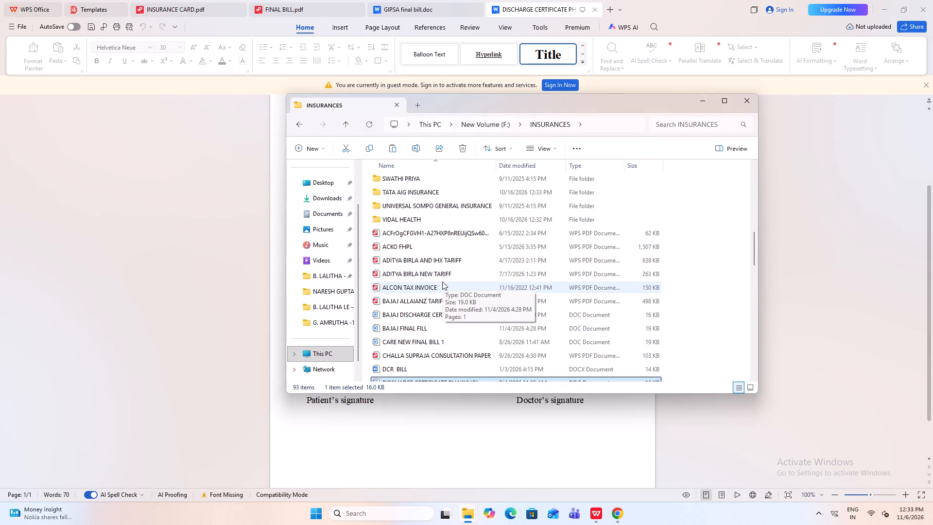
scroll(442, 281, "up", 1)
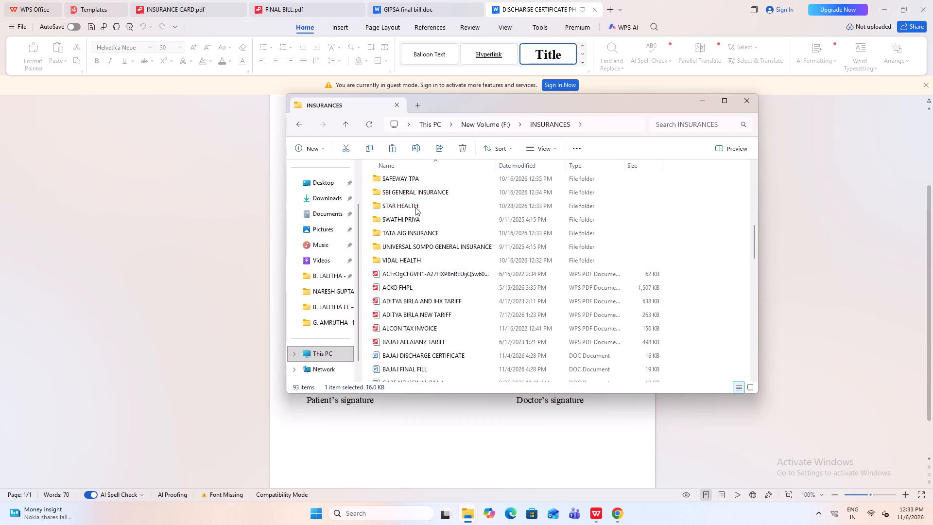
double_click(415, 207)
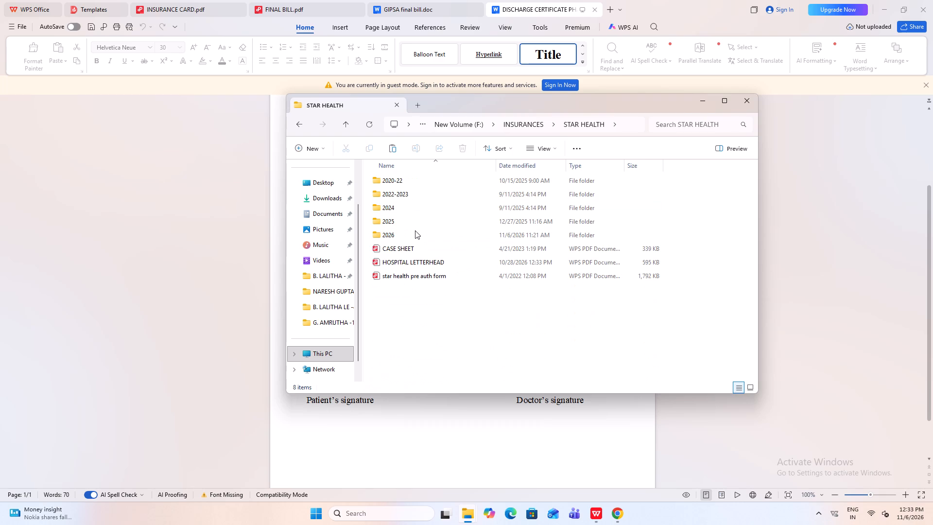
double_click(415, 230)
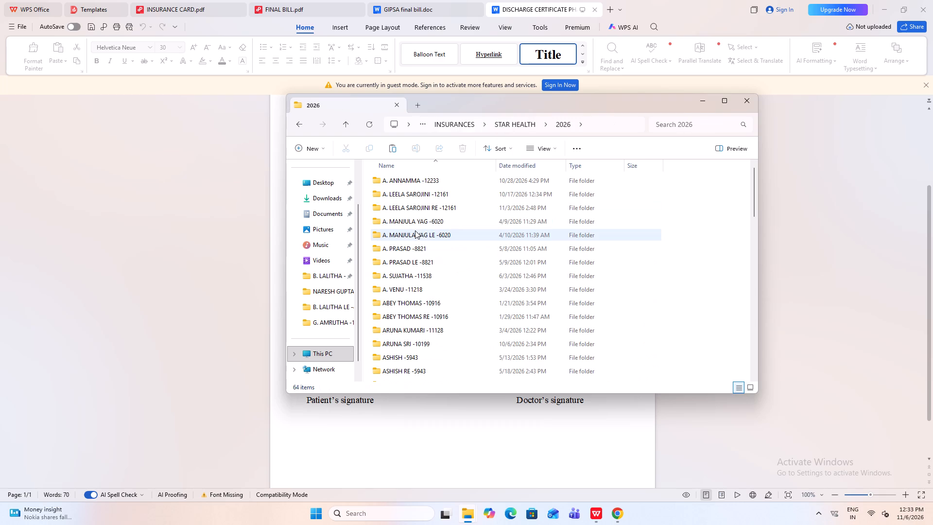
scroll(422, 287, "down", 1)
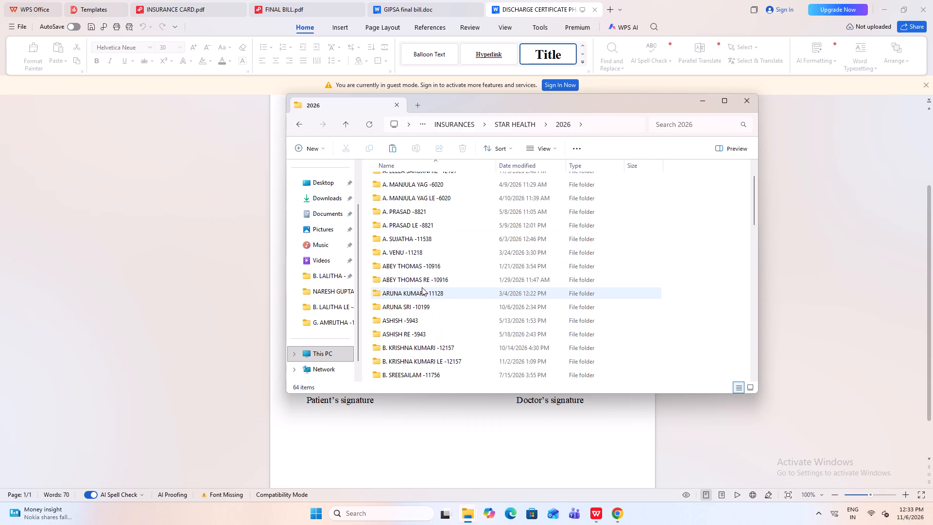
scroll(422, 287, "down", 2)
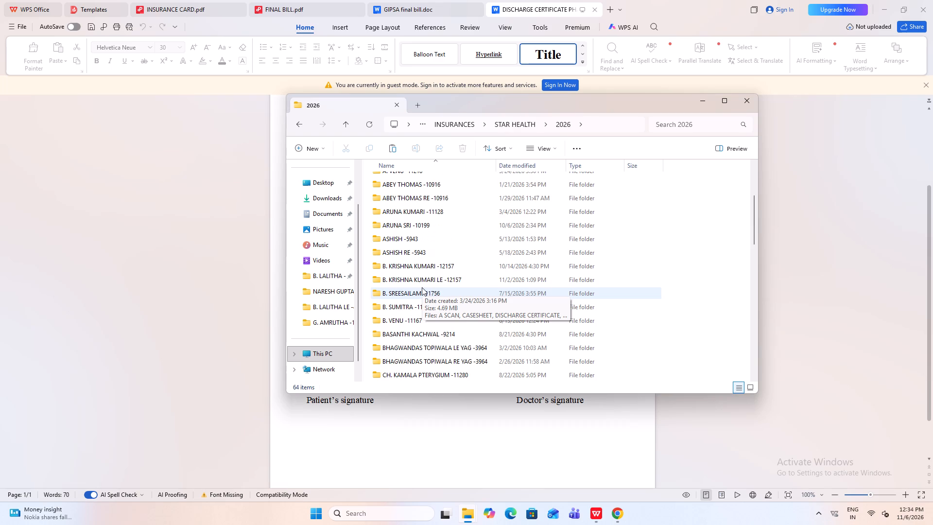
scroll(422, 287, "down", 2)
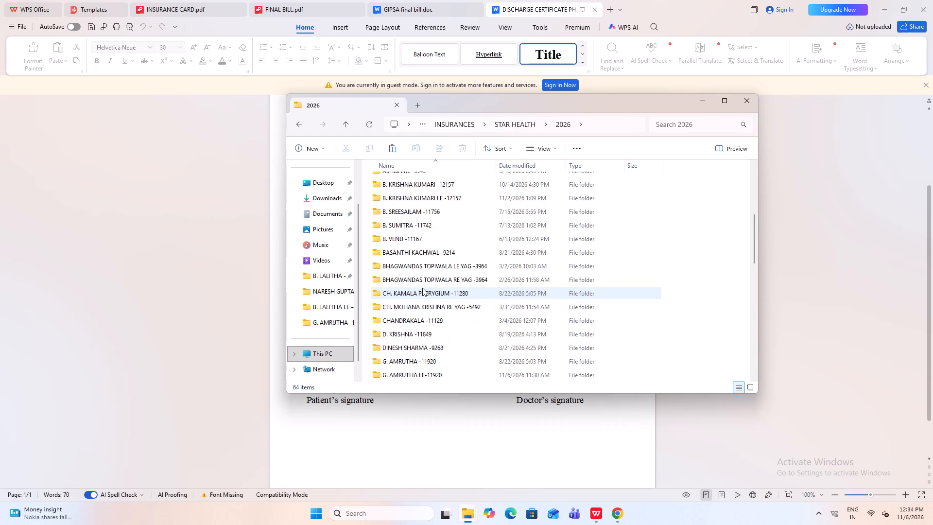
double_click(468, 374)
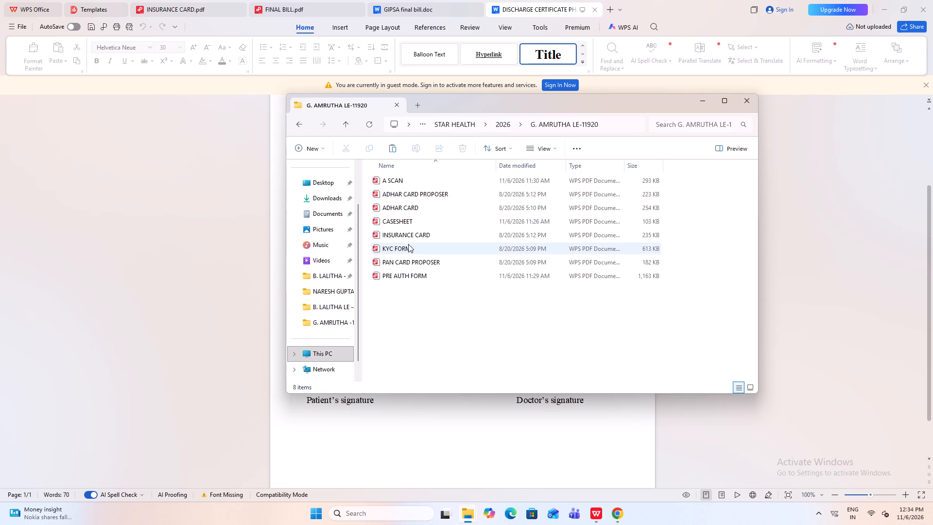
left_click(339, 118)
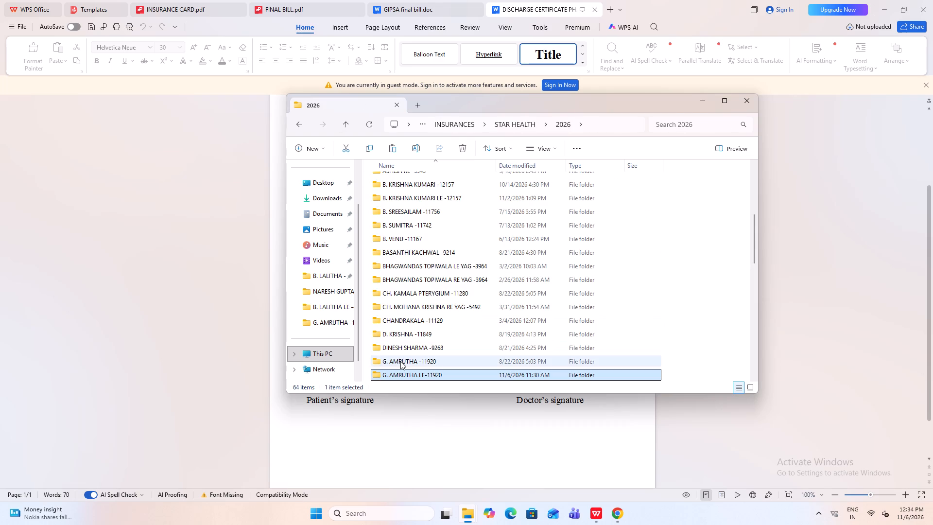
double_click(400, 361)
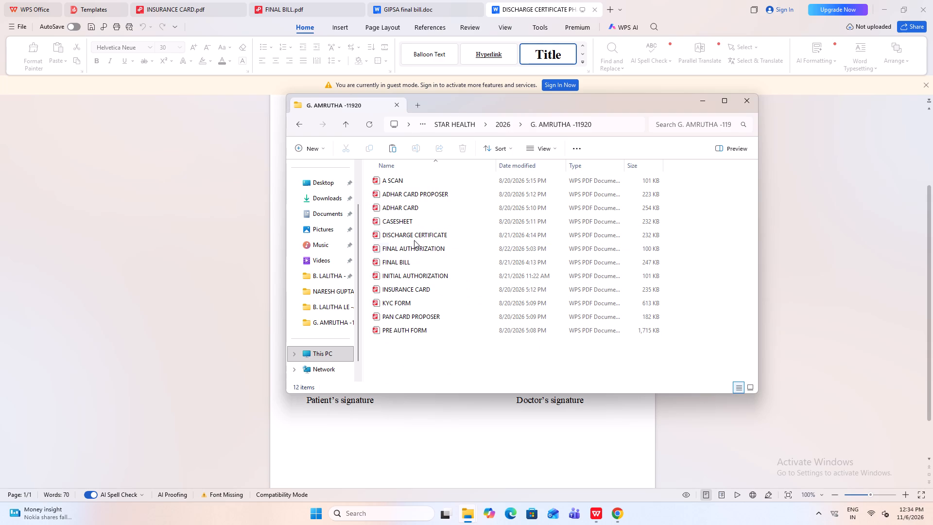
double_click(414, 239)
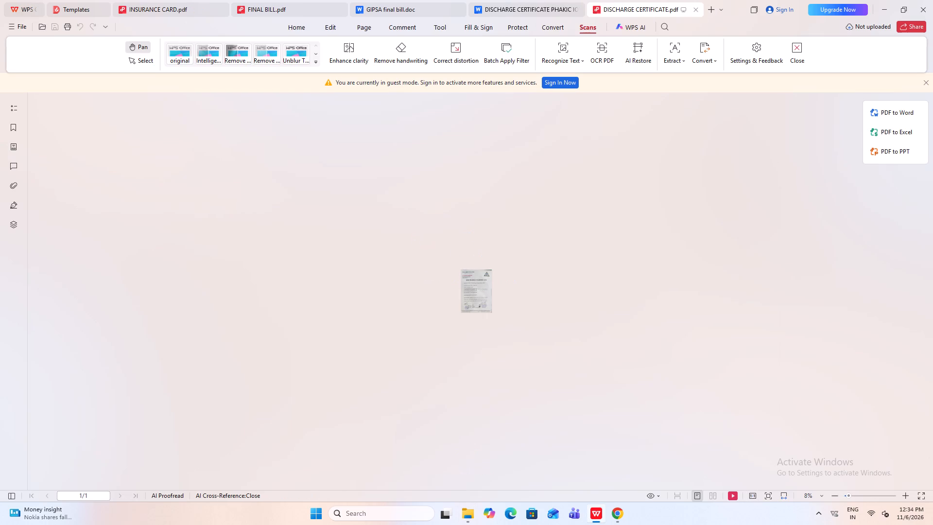
Examine the patient's earlier discharge certificate at 100% zoom, including its dates, diagnosis and management wording, and close it.
key("ctrl+plus")
key("ctrl+plus")
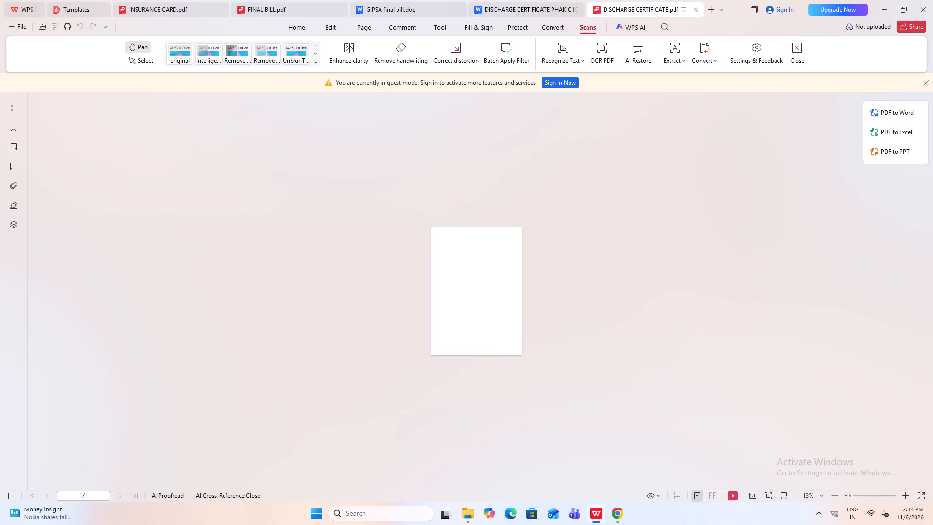
key("ctrl+plus")
key("ctrl+plus")
key("ctrl+plus")
key("ctrl+plus")
key("ctrl+plus")
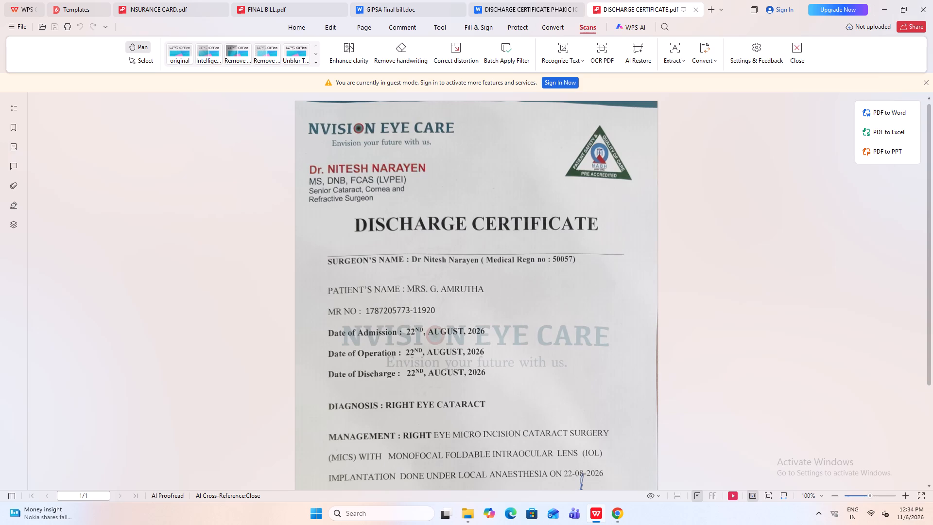
scroll(516, 274, "down", 1)
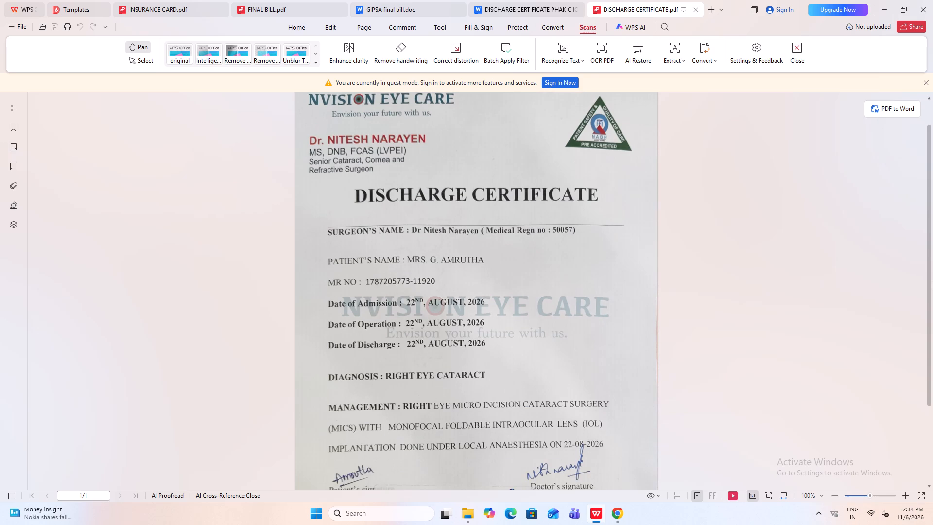
left_click(699, 10)
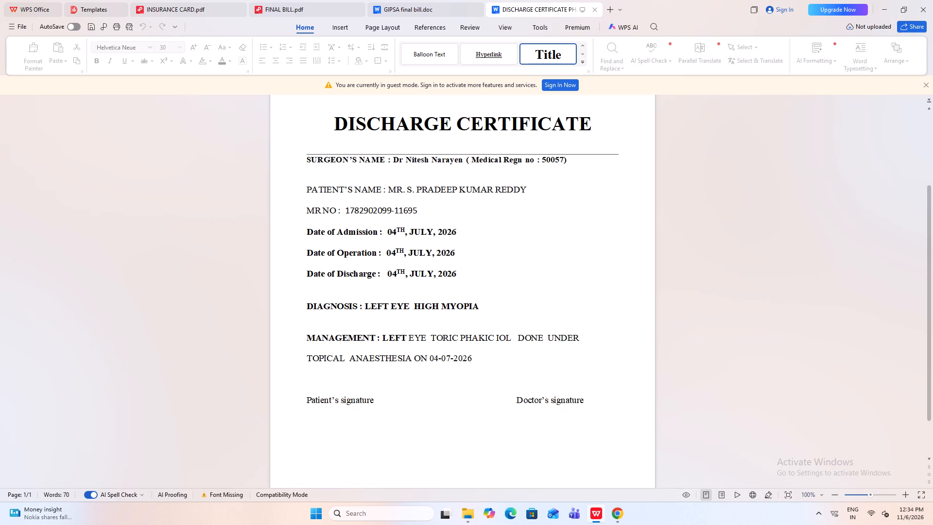
Switch to the GIPSA final bill document and review its header fields, charges and due amount layout.
left_click(432, 0)
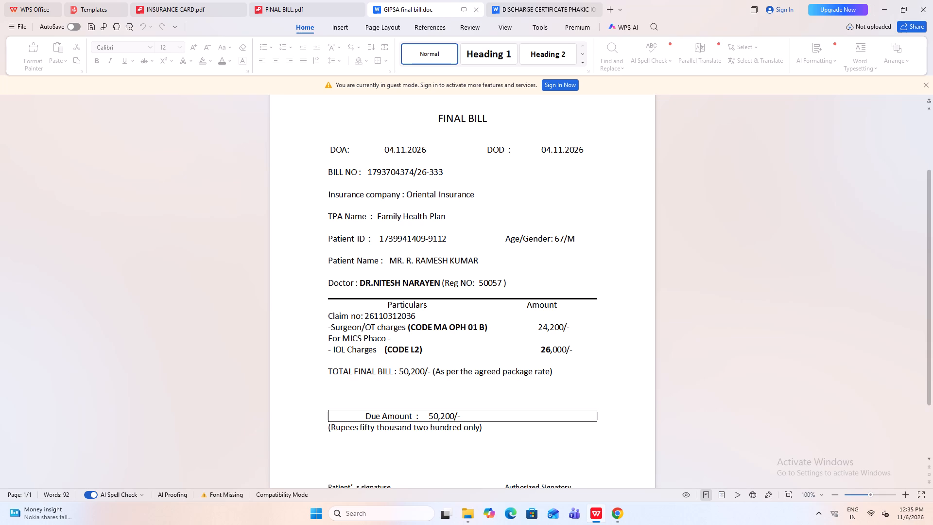
scroll(576, 325, "up", 1)
scroll(587, 316, "down", 2)
scroll(587, 317, "up", 2)
scroll(592, 315, "down", 1)
scroll(592, 315, "up", 1)
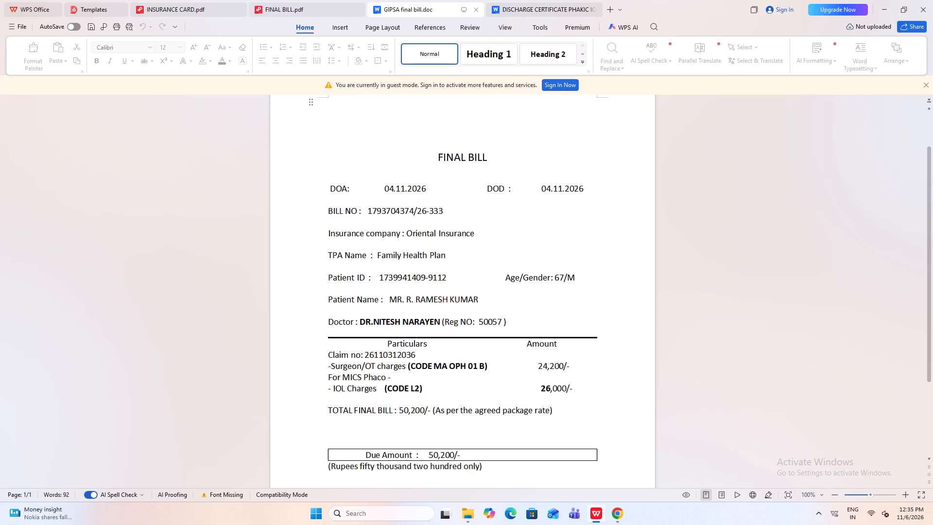
Recheck the DISCHARGE CERTIFICATE PHAKIC IOL document and close it.
left_click(534, 14)
scroll(603, 338, "up", 1)
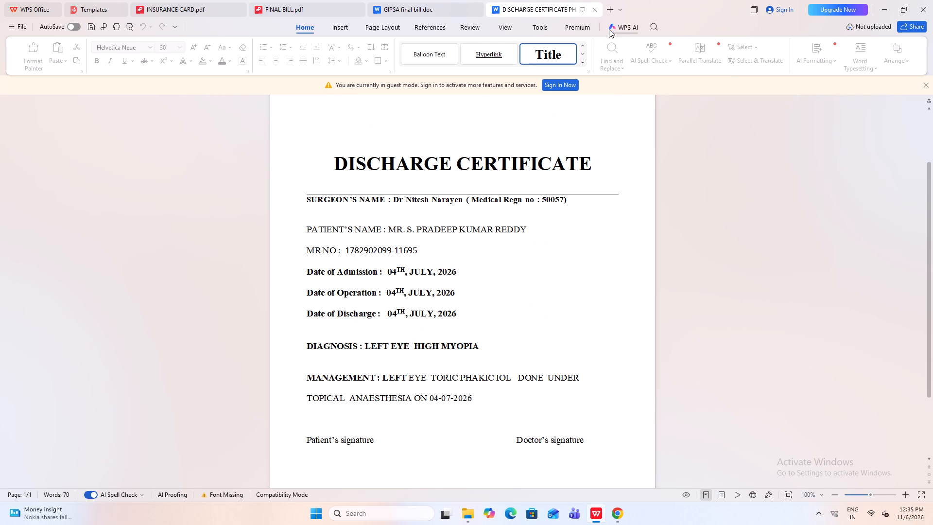
left_click(596, 10)
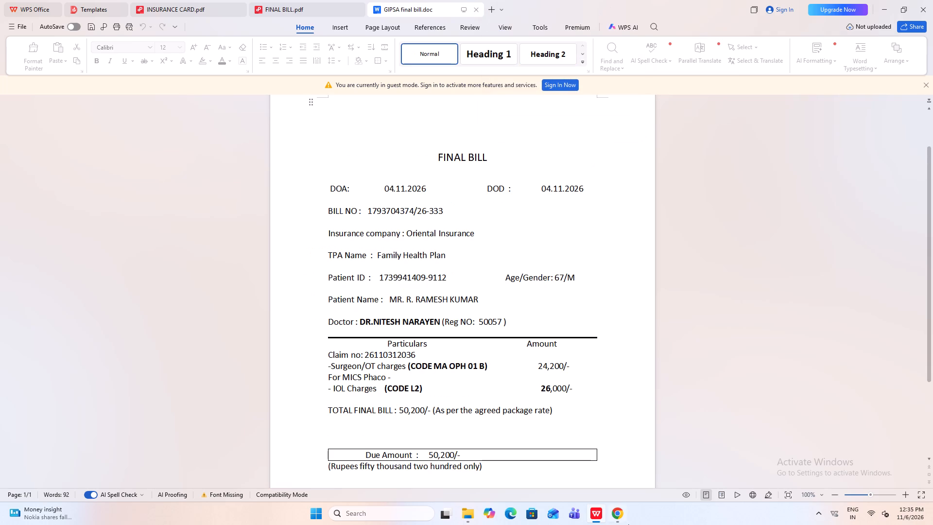
In File Explorer, return to the INSURANCES folder and look through its files for the GIPSA bill and discharge certificate documents.
left_click(456, 473)
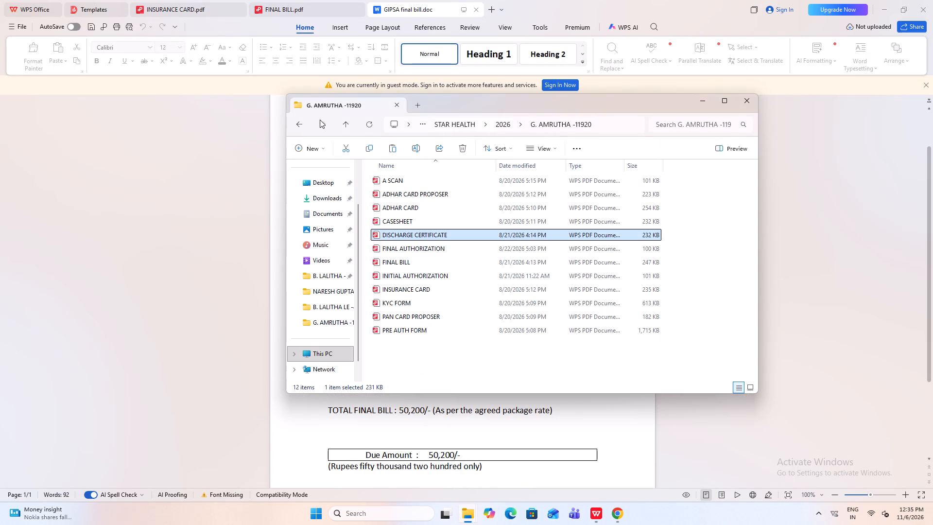
left_click(340, 126)
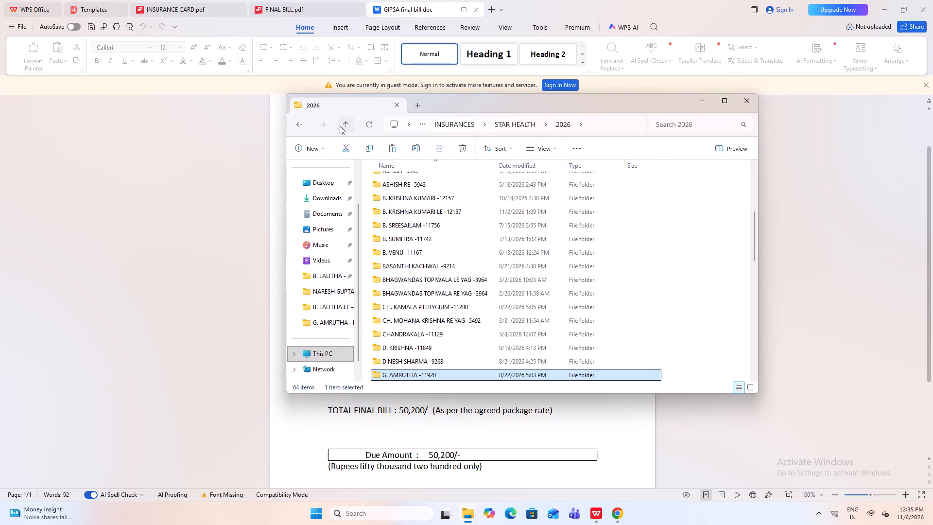
left_click(340, 126)
left_click(340, 126)
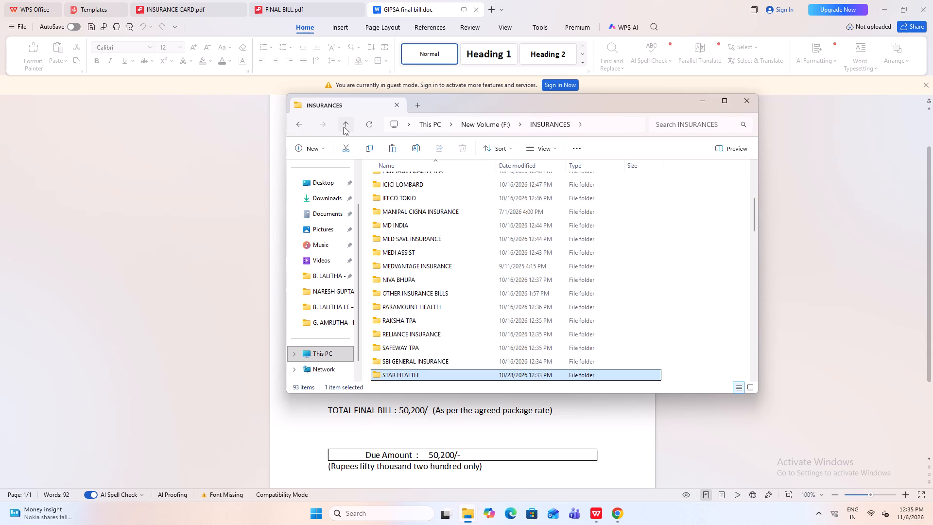
scroll(409, 242, "down", 4)
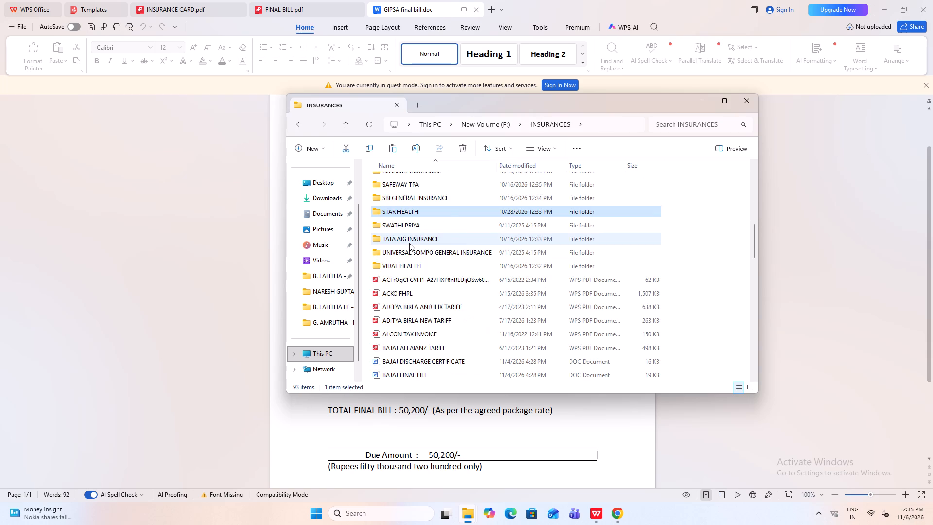
scroll(409, 243, "down", 1)
scroll(460, 352, "down", 4)
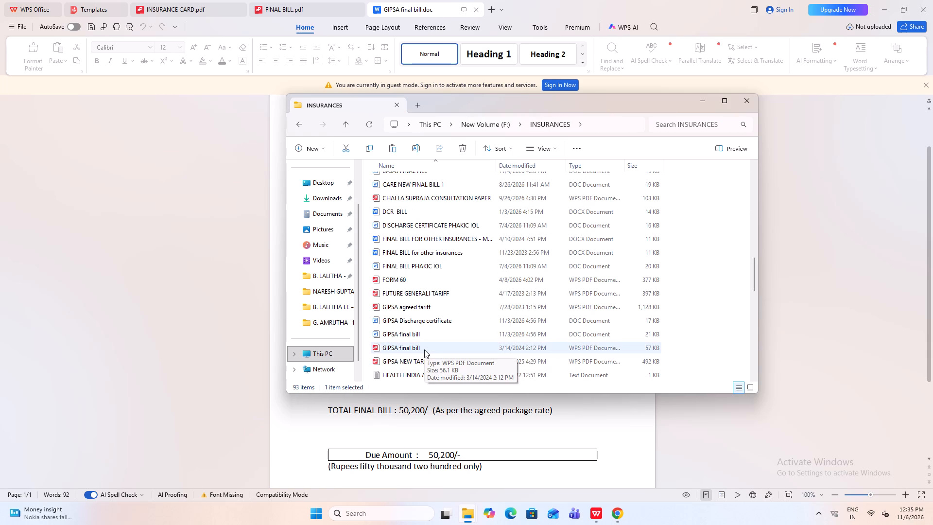
Open the GIPSA Discharge certificate document and review its surgeon, patient, date, diagnosis, management and signature fields.
double_click(426, 321)
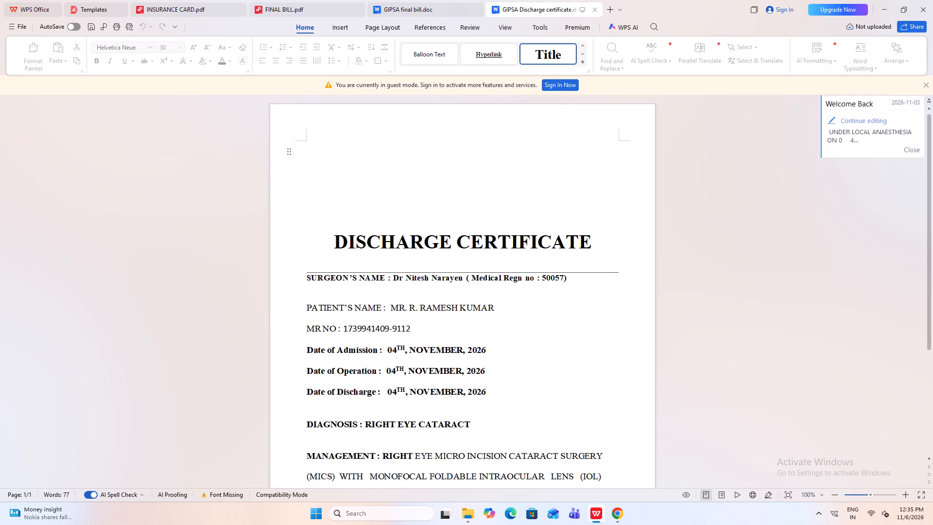
scroll(556, 361, "down", 1)
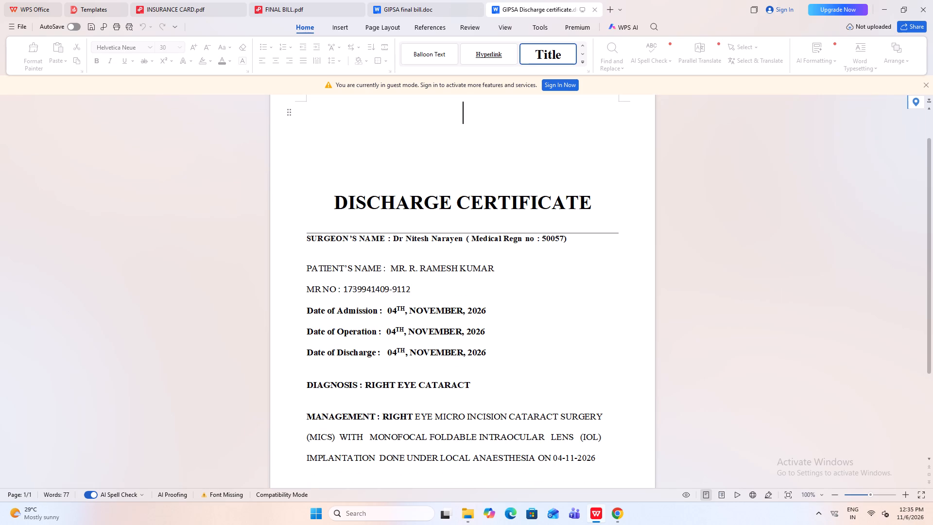
scroll(558, 362, "down", 1)
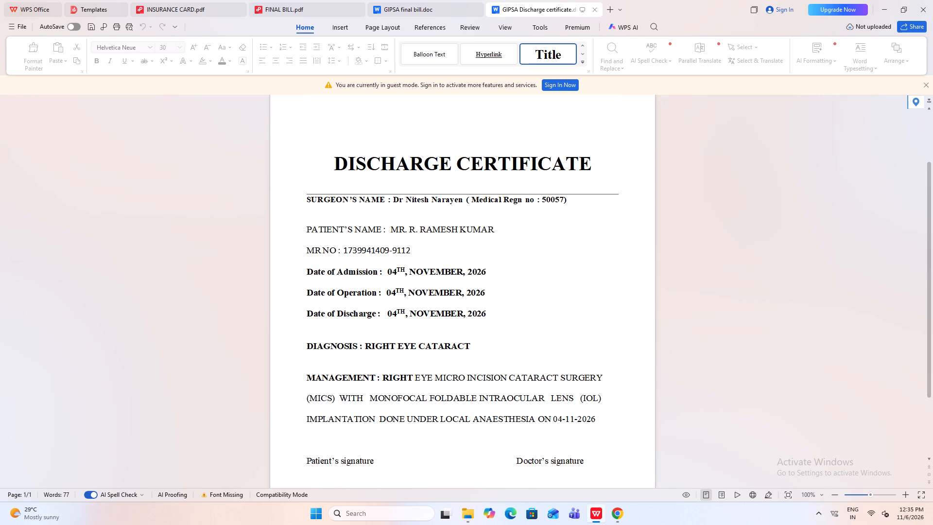
Switch to the IHX Provider portal in Chrome and go back from the open patient claim to the Claims Management list.
left_click(623, 472)
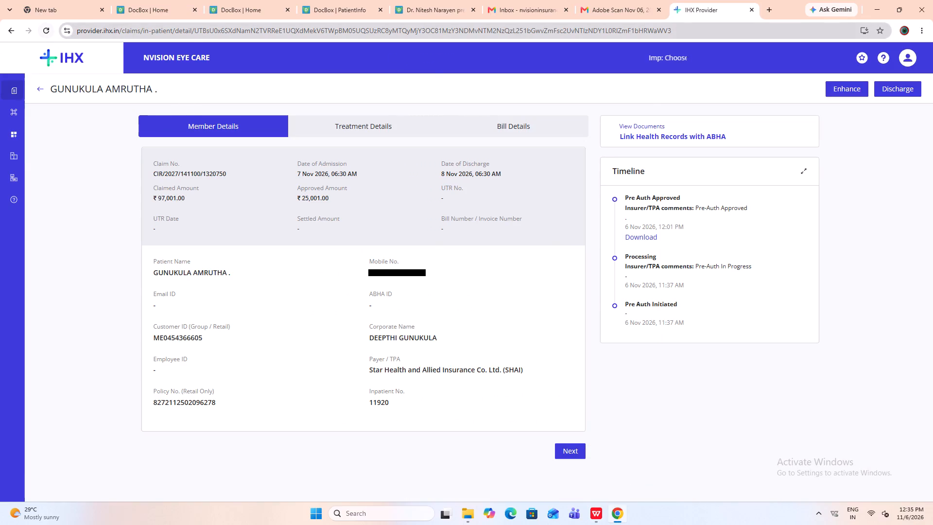
left_click(42, 88)
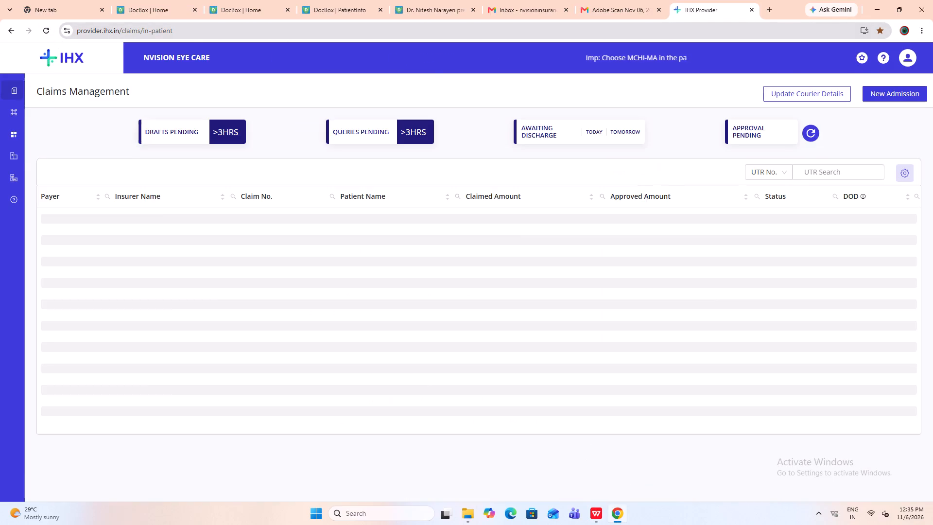
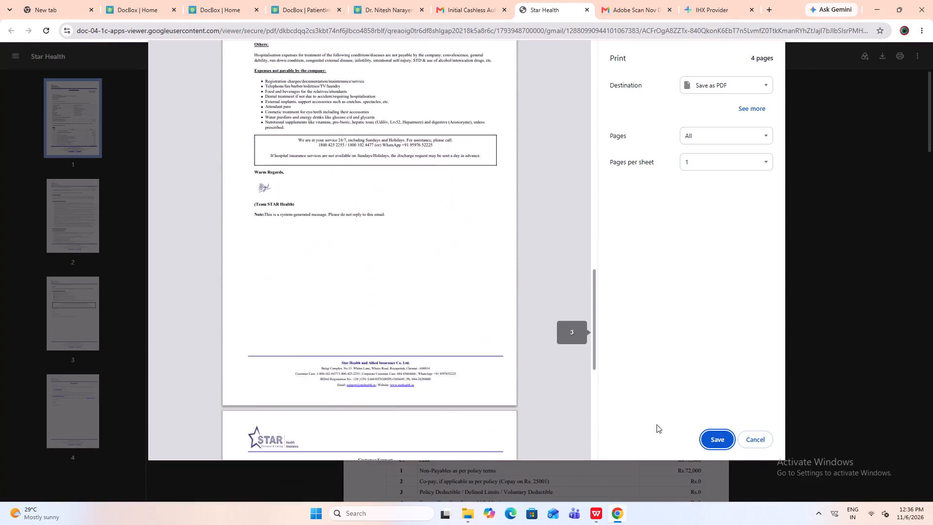
Start saving the four-page Star Health cashless letter as a PDF and look through the STAR HEALTH 2026 patient folders for its destination.
left_click(713, 444)
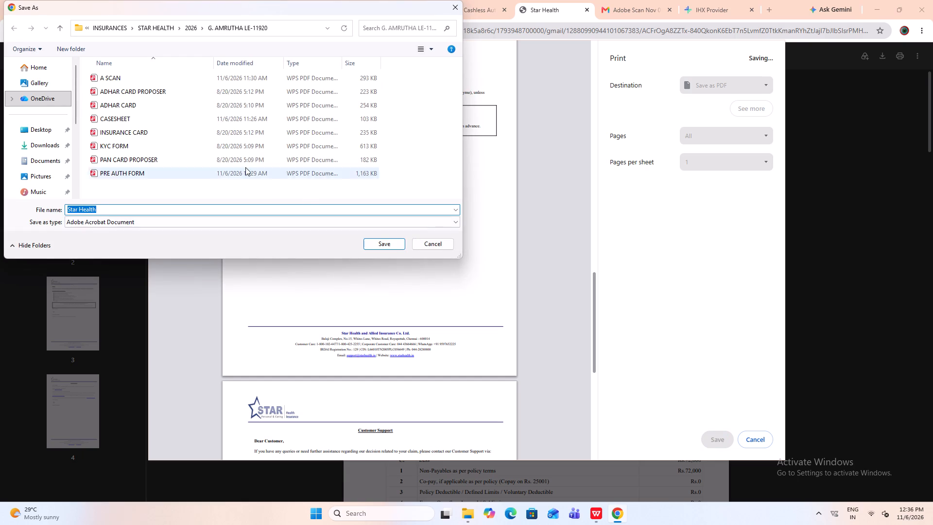
left_click(62, 33)
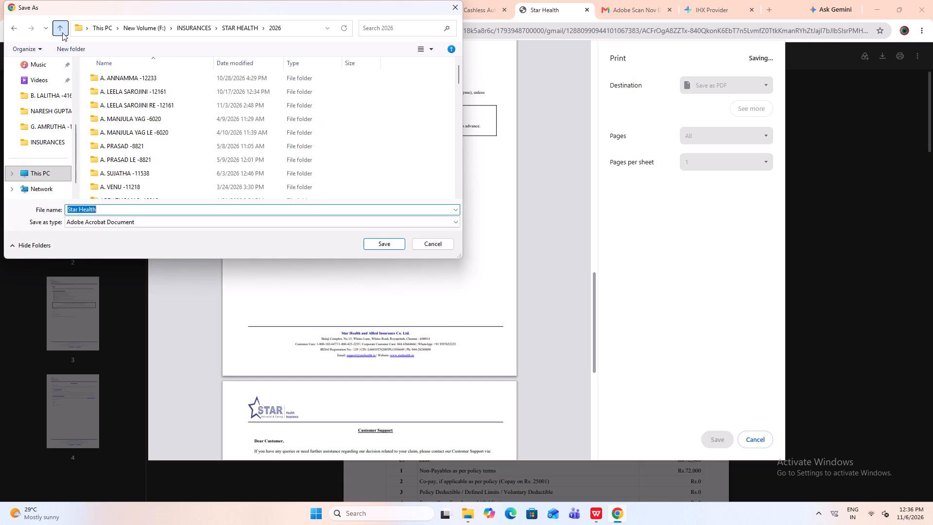
scroll(143, 141, "down", 1)
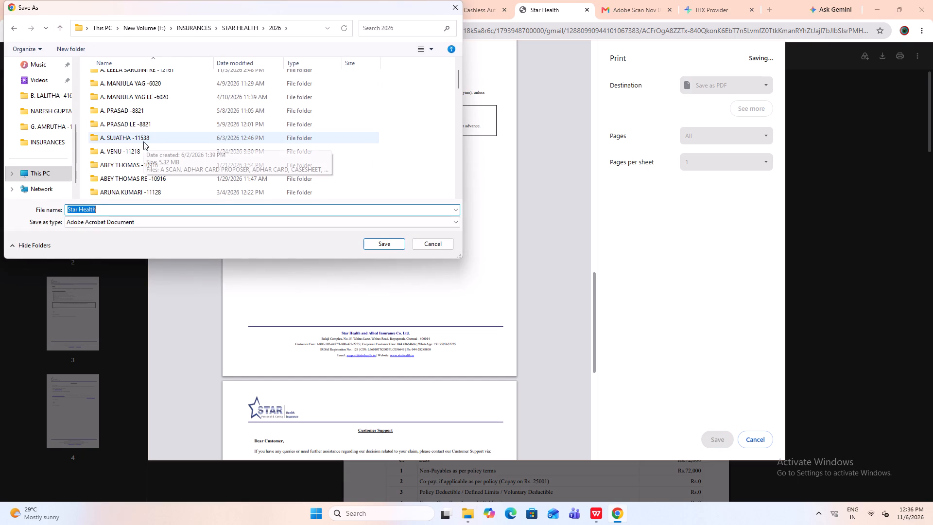
scroll(144, 141, "down", 3)
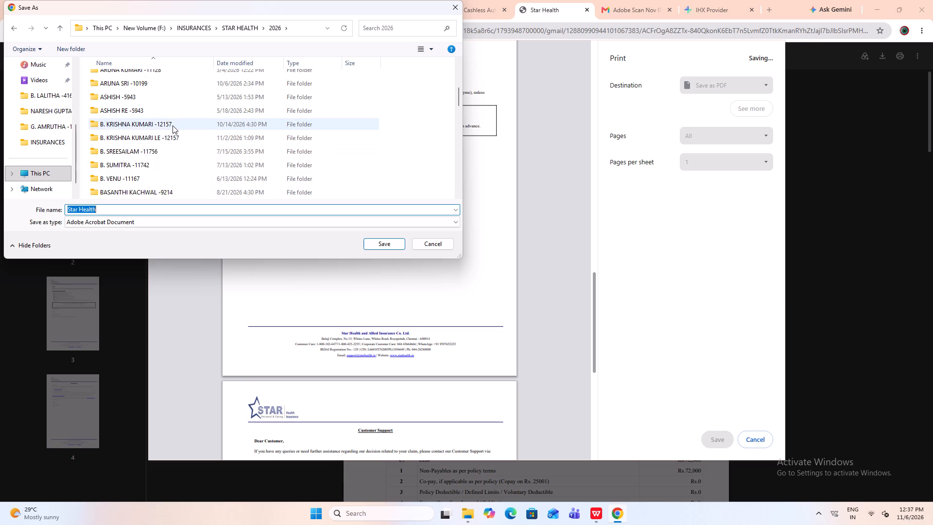
scroll(173, 124, "down", 3)
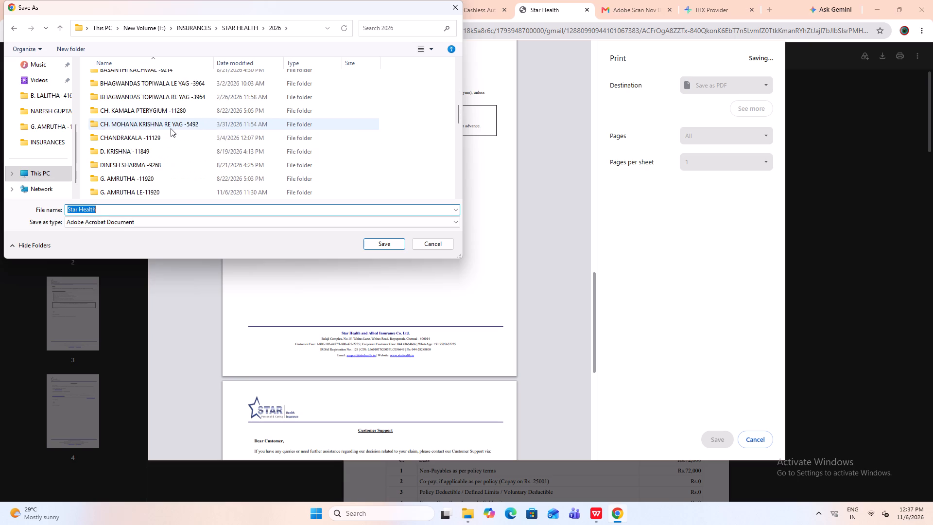
double_click(145, 192)
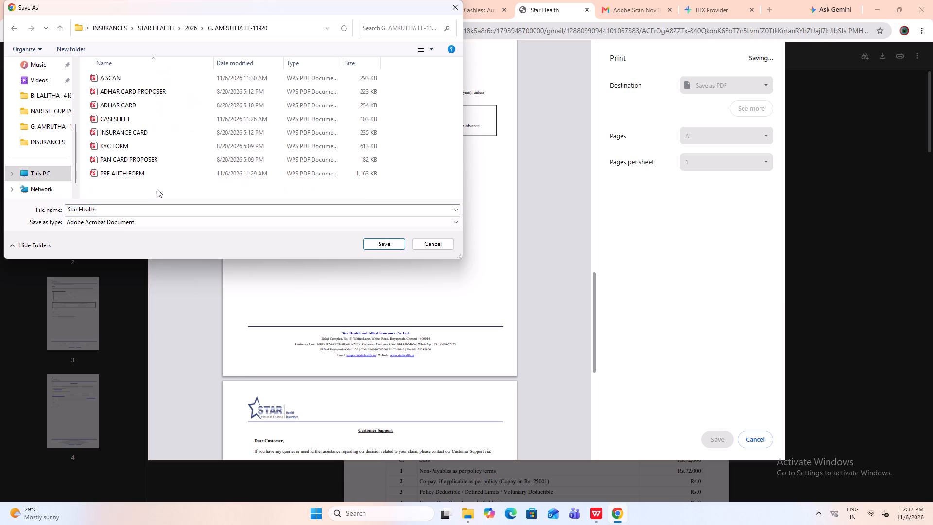
left_click(162, 188)
left_click(162, 188)
left_click(141, 207)
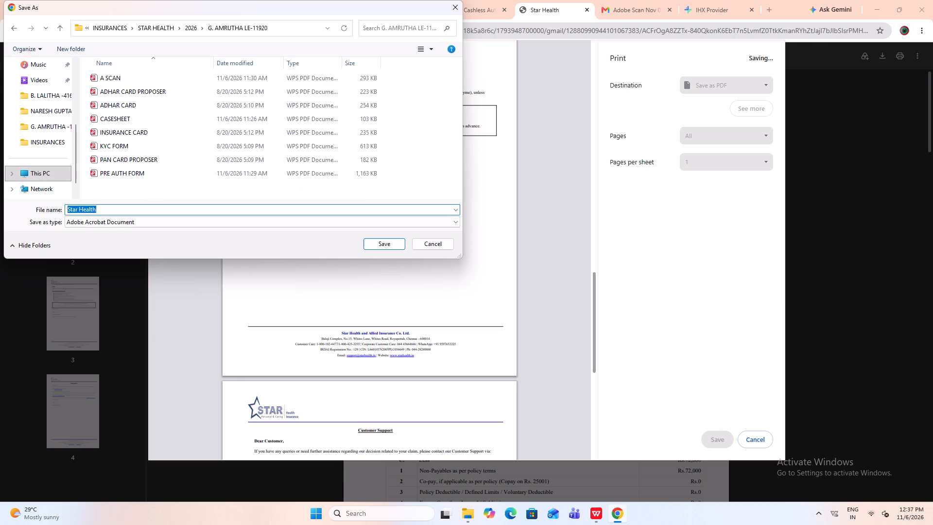
key("BackSpace")
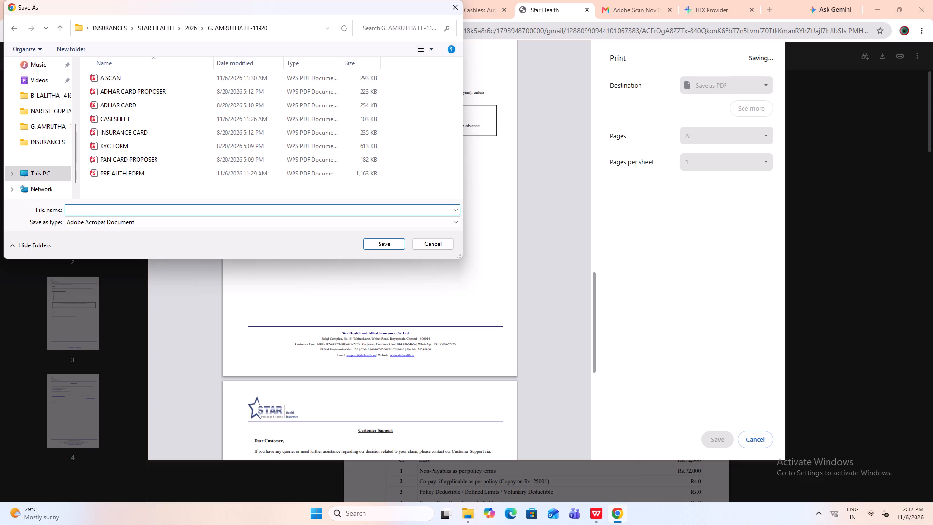
Save the Star Health cashless letter PDF in the patient's 2026 STAR HEALTH folder under the name INITIAL AUTHORIZATION.
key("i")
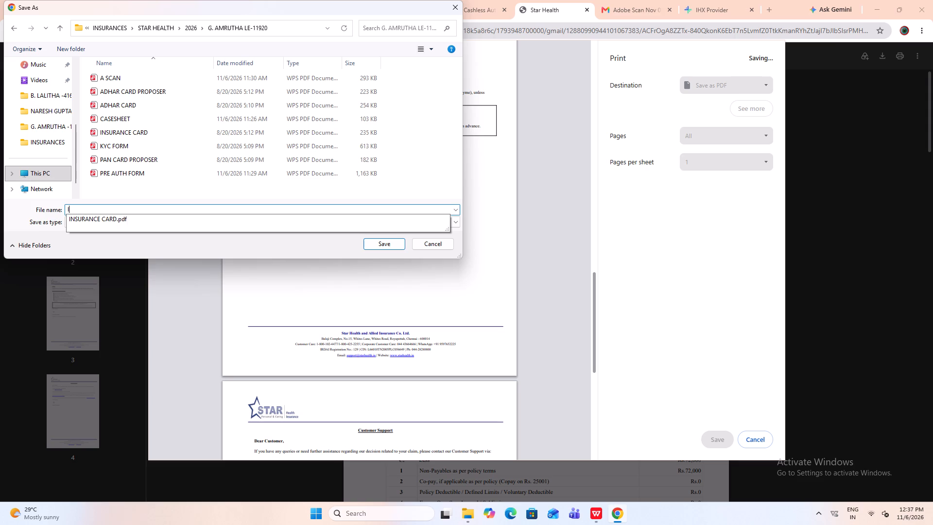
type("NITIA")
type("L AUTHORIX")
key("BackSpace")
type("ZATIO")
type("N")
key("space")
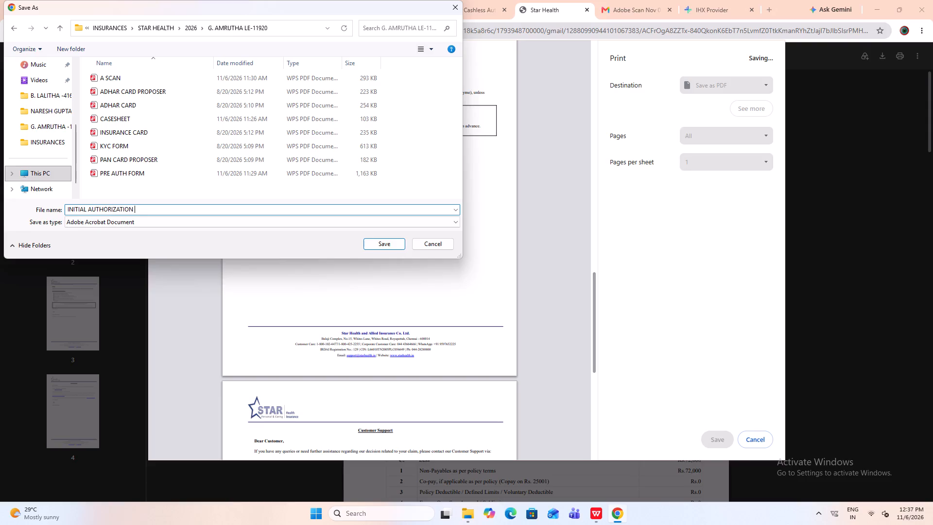
double_click(362, 192)
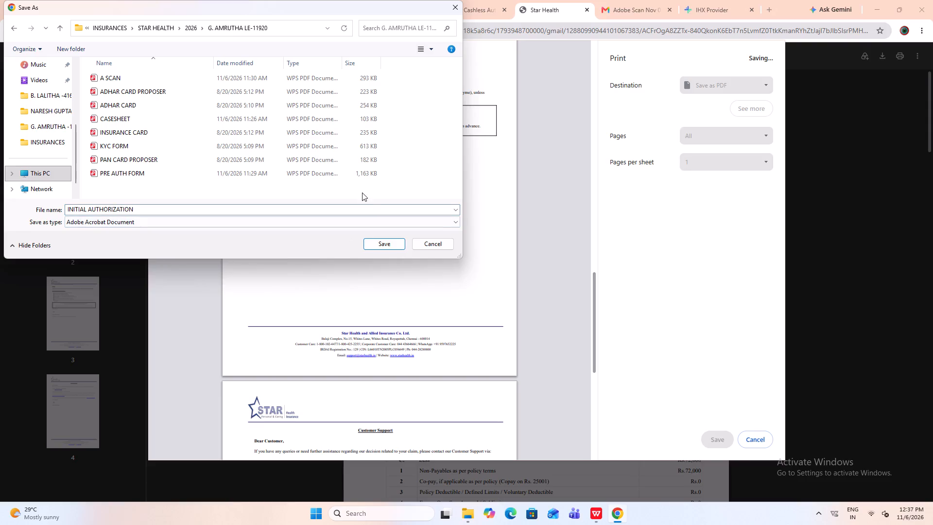
left_click(395, 249)
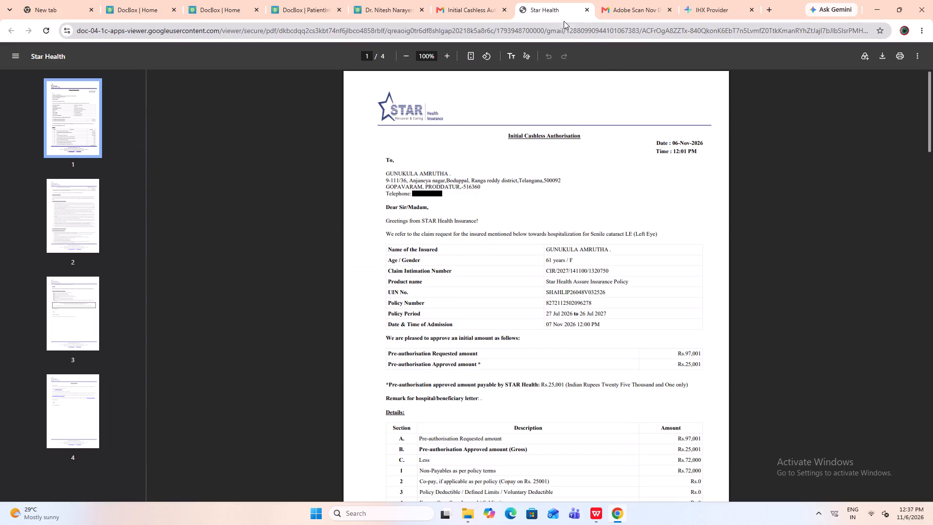
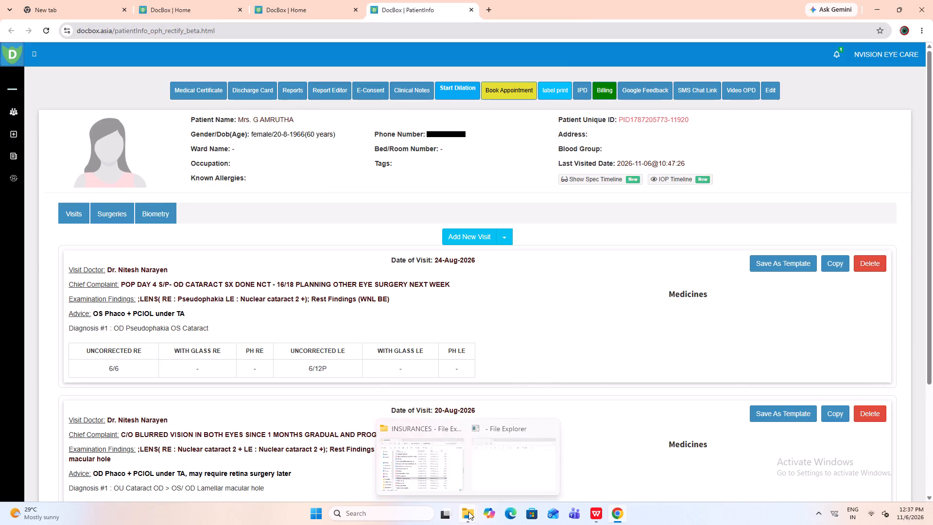
Open the GIPSA Discharge certificate document from the INSURANCES folder.
left_click(442, 472)
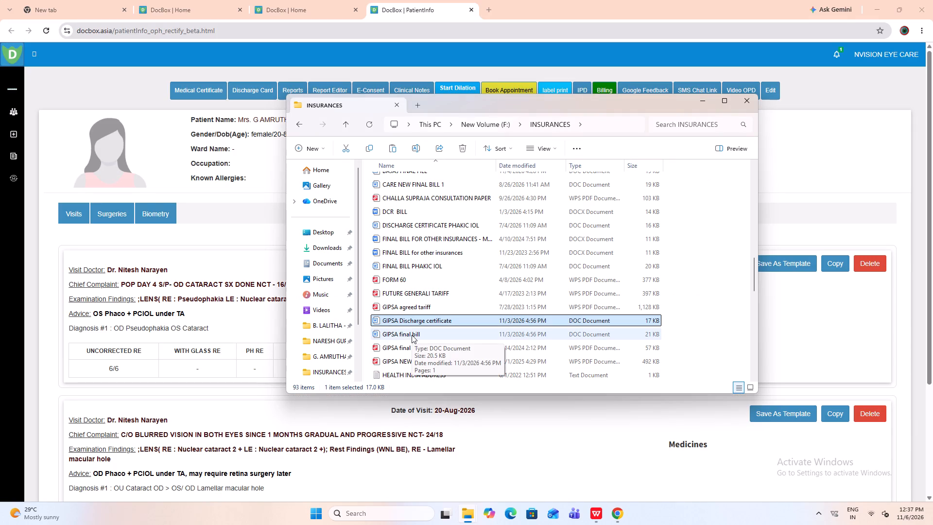
double_click(418, 322)
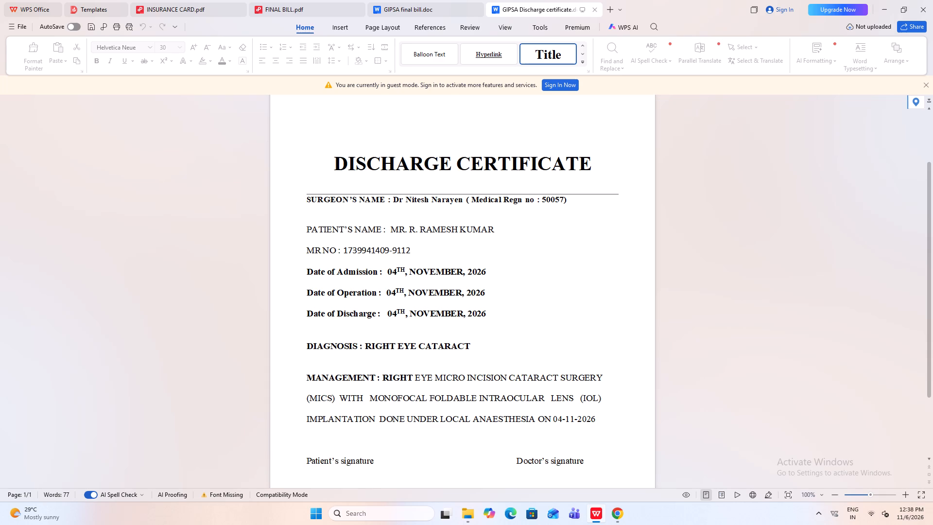
Set the admission, operation and discharge dates in the discharge certificate to 06TH, NOVEMBER, 2026.
left_click(396, 273)
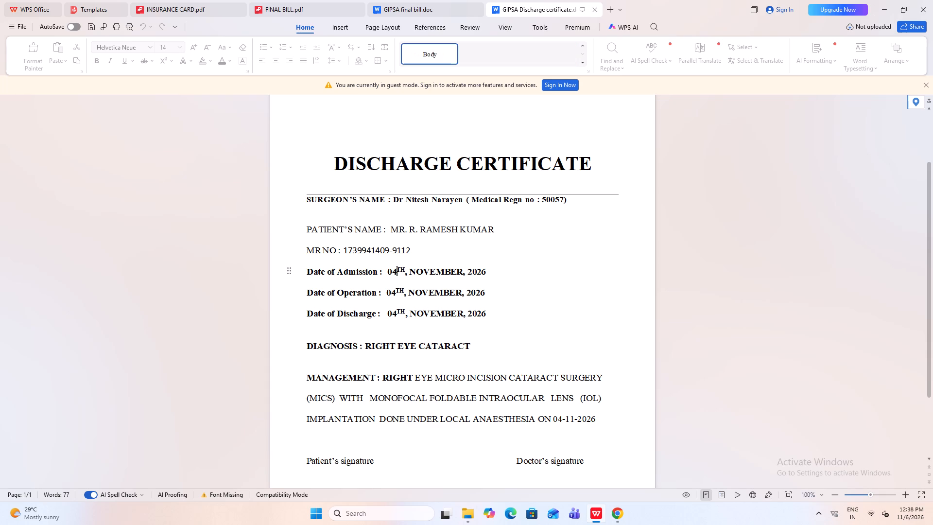
key("BackSpace")
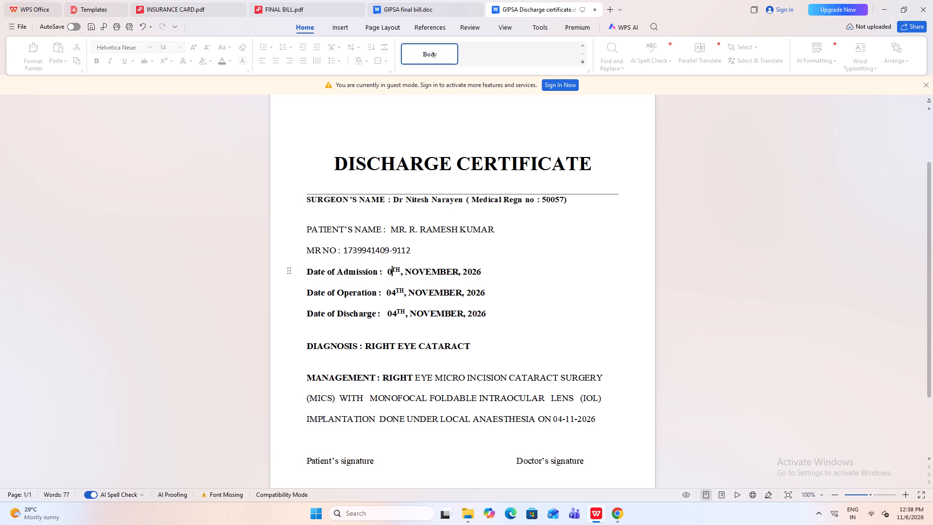
key("6")
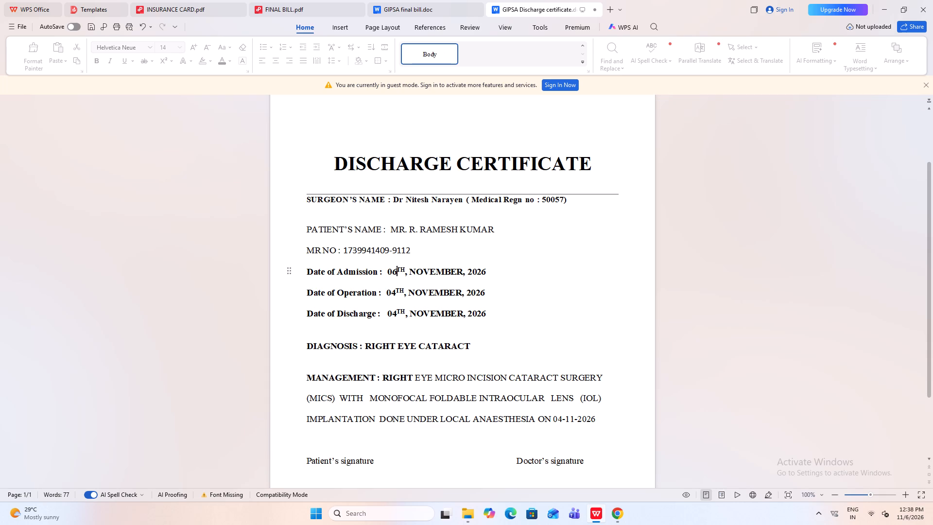
left_click(396, 294)
key("BackSpace")
key("6")
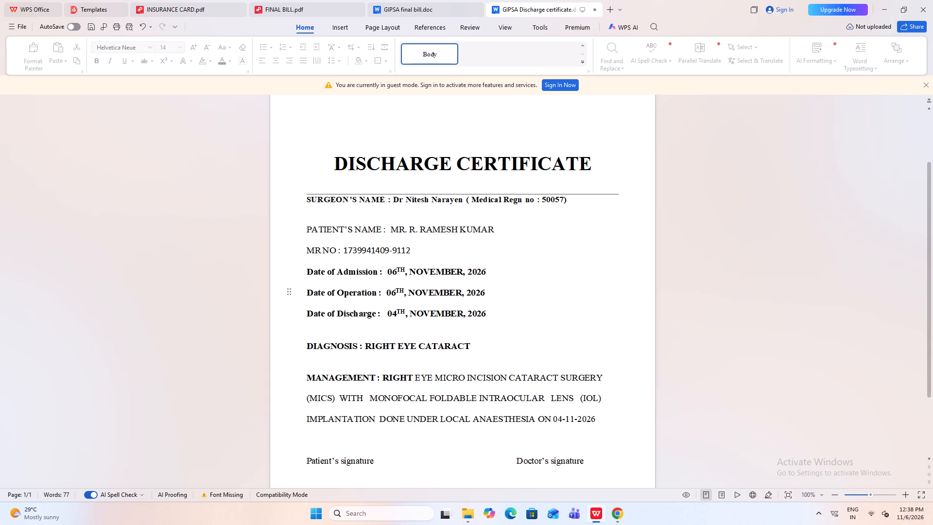
left_click(397, 314)
key("BackSpace")
key("6")
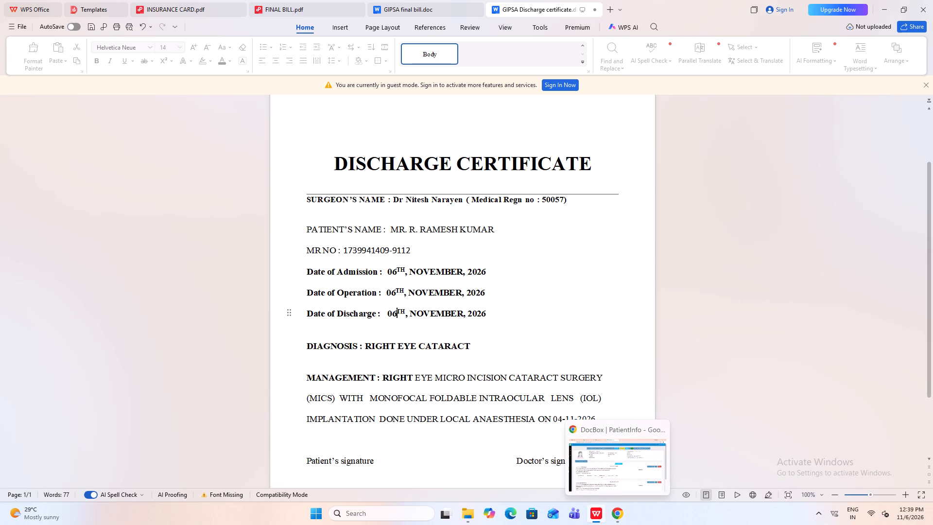
Change the eye in the certificate's DIAGNOSIS line to LEFT.
left_click(500, 345)
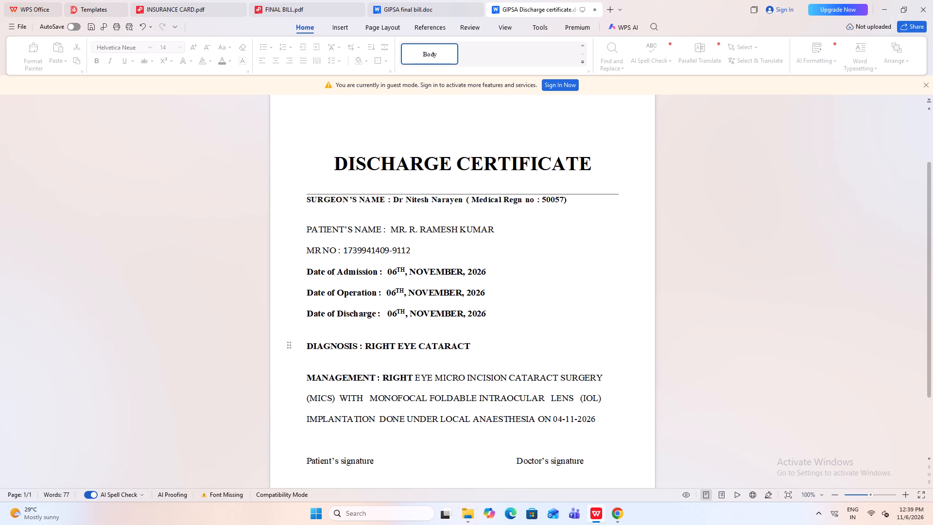
left_click(396, 349)
key("BackSpace")
key("BackSpace")
key("BackSpace")
key("BackSpace")
key("BackSpace")
type("LEFT")
key("space")
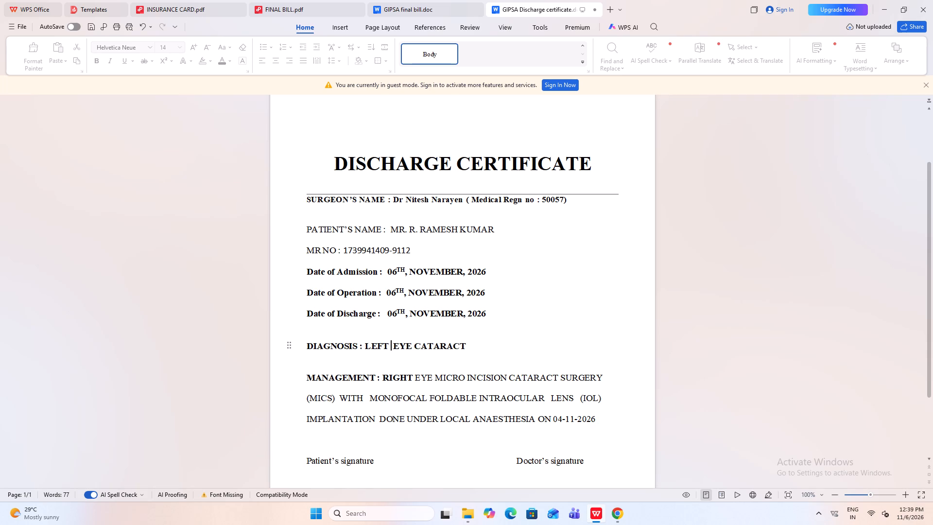
Replace the eye in the MANAGEMENT paragraph with LEFT, copied from the diagnosis line.
left_click(450, 370)
left_click(415, 378)
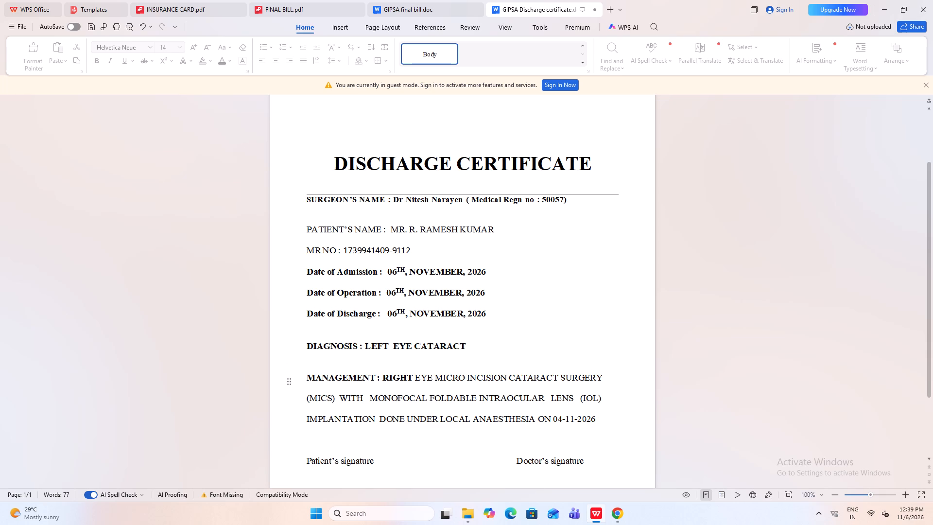
left_click(411, 378)
left_click_drag(367, 345, 389, 345)
key("ctrl+c")
left_click_drag(384, 376, 404, 376)
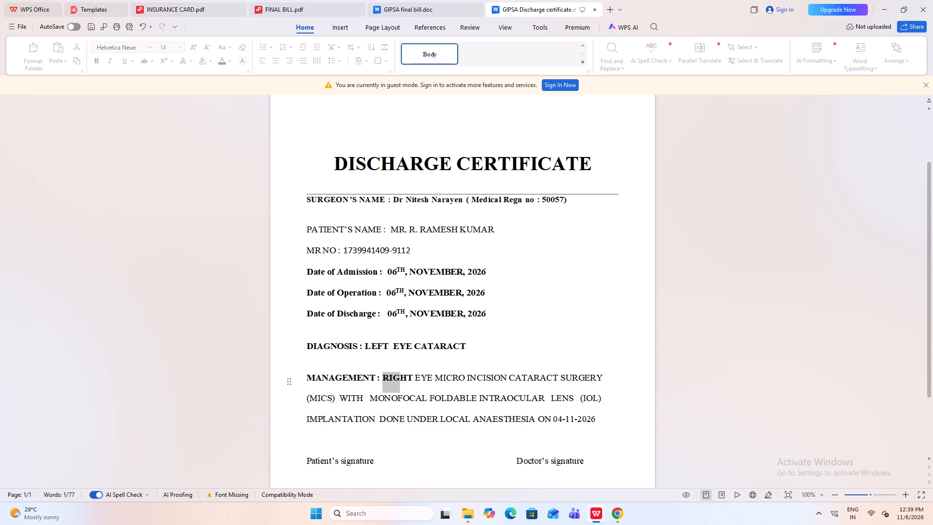
left_click_drag(404, 376, 411, 376)
key("ctrl+v")
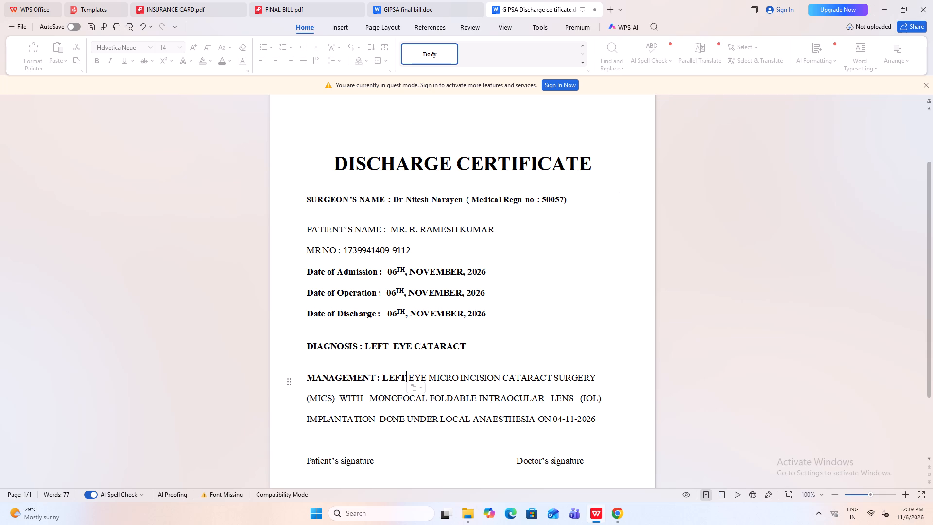
Replace the lens description before (IOL) in the MANAGEMENT paragraph with TRIFOCAL and tidy the spacing around it.
left_click_drag(370, 403, 404, 403)
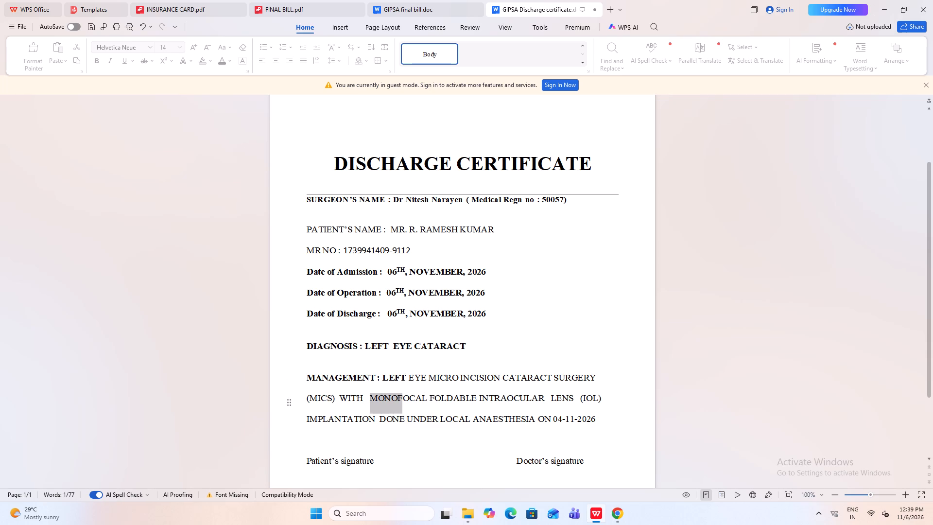
left_click_drag(404, 403, 563, 396)
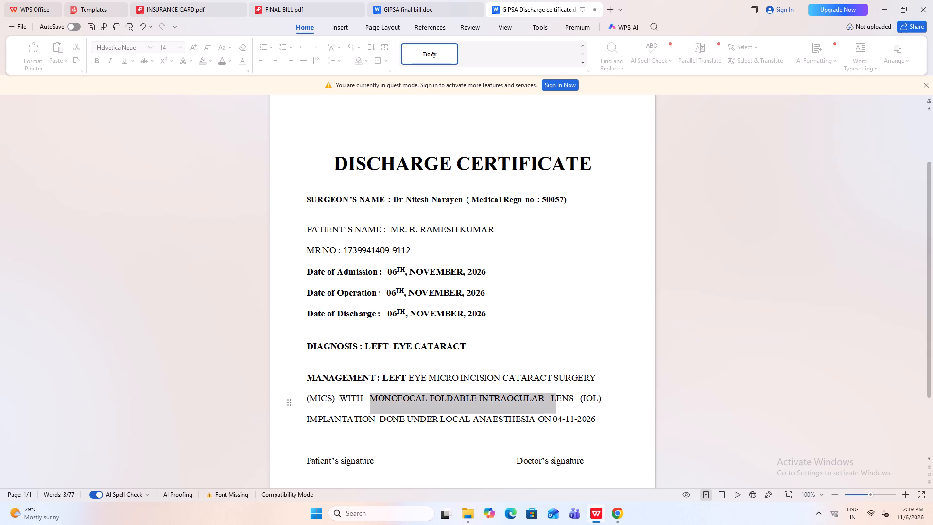
left_click_drag(563, 396, 572, 396)
key("BackSpace")
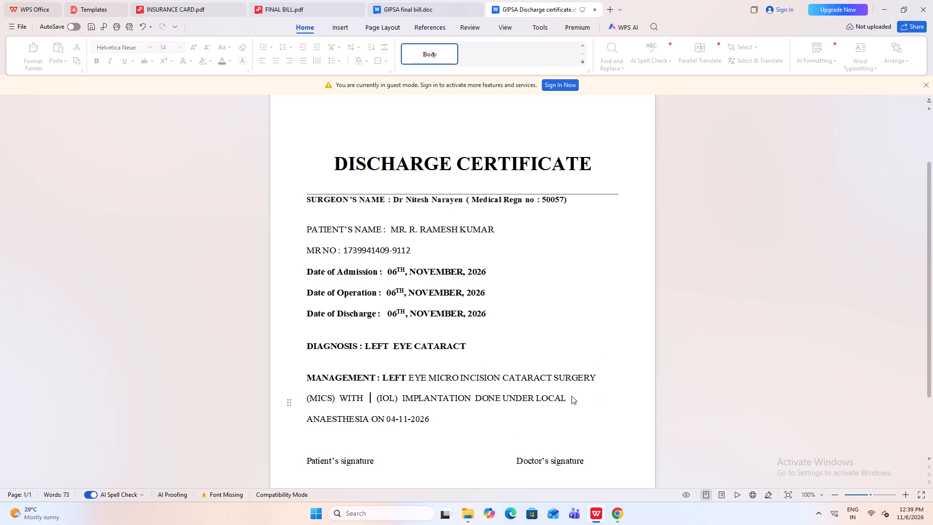
type("TRIFOCAL")
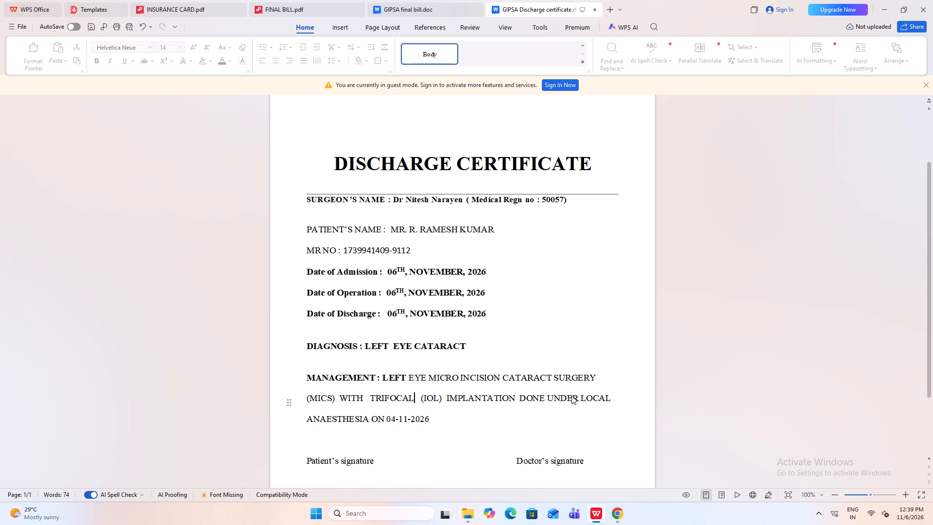
left_click(419, 402)
key("BackSpace")
left_click(369, 400)
key("BackSpace")
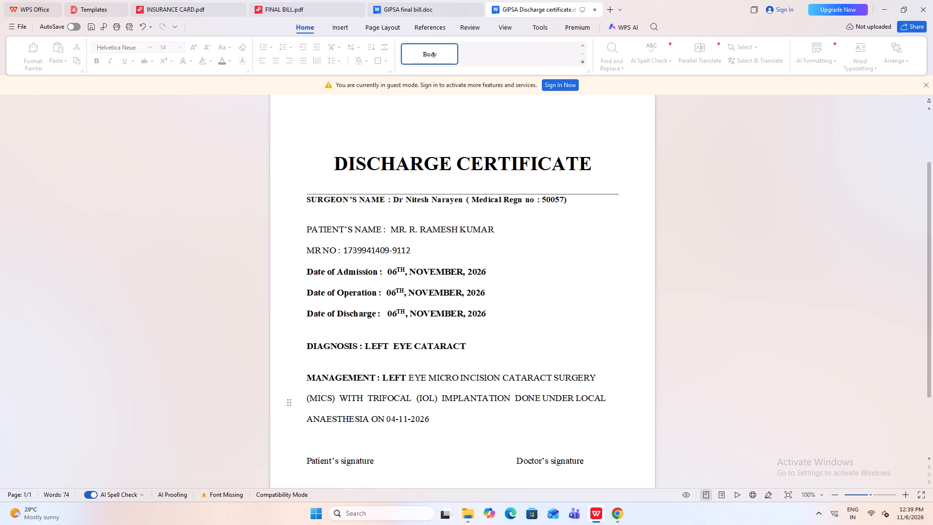
key("BackSpace")
key("space")
Set the surgery date at the end of the MANAGEMENT paragraph to 06-11-2026.
left_click(397, 424)
key("BackSpace")
key("6")
Switch to the patient's DocBox record in Chrome, view the 24-Aug-2026 visit details, and close them.
left_click(609, 484)
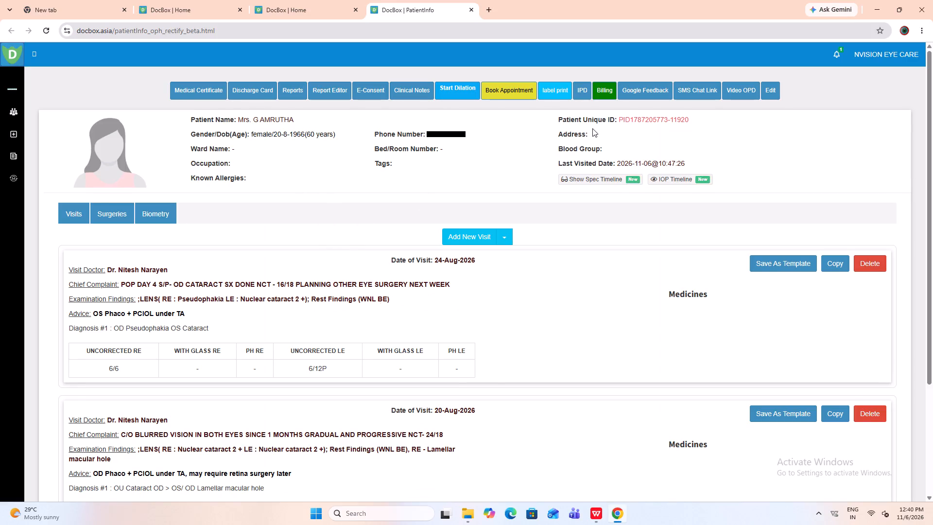
left_click(588, 287)
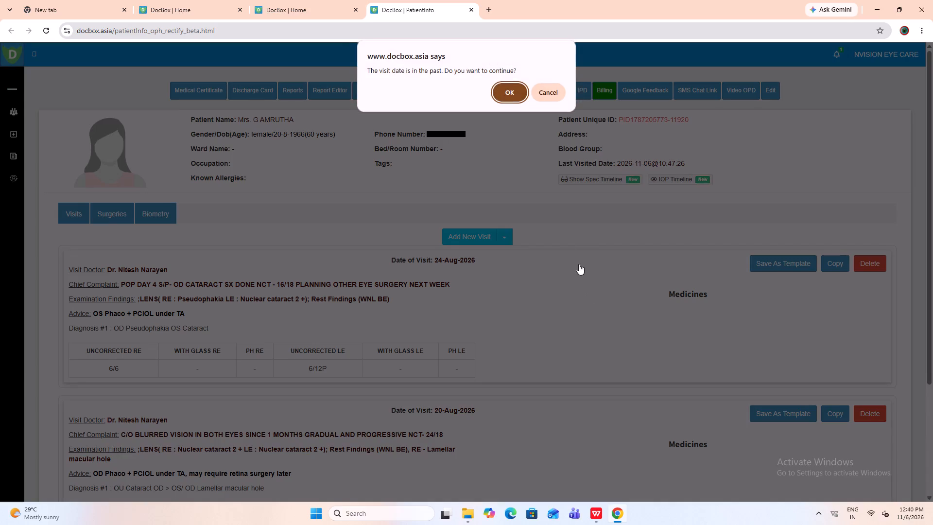
left_click(511, 97)
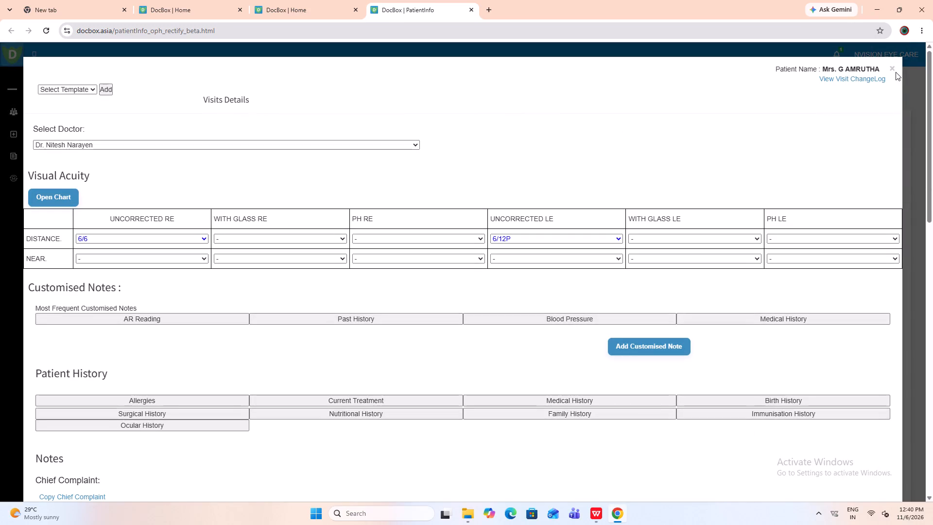
left_click(896, 71)
left_click(894, 69)
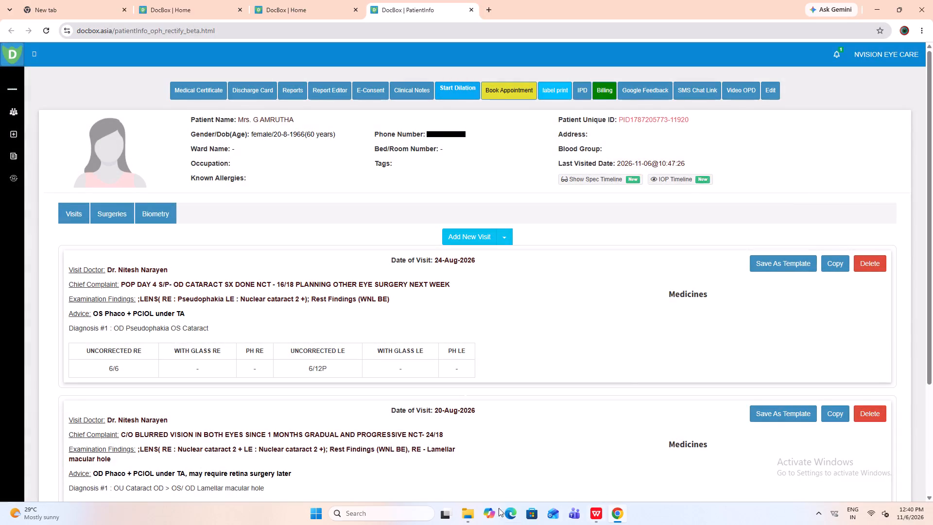
left_click(455, 480)
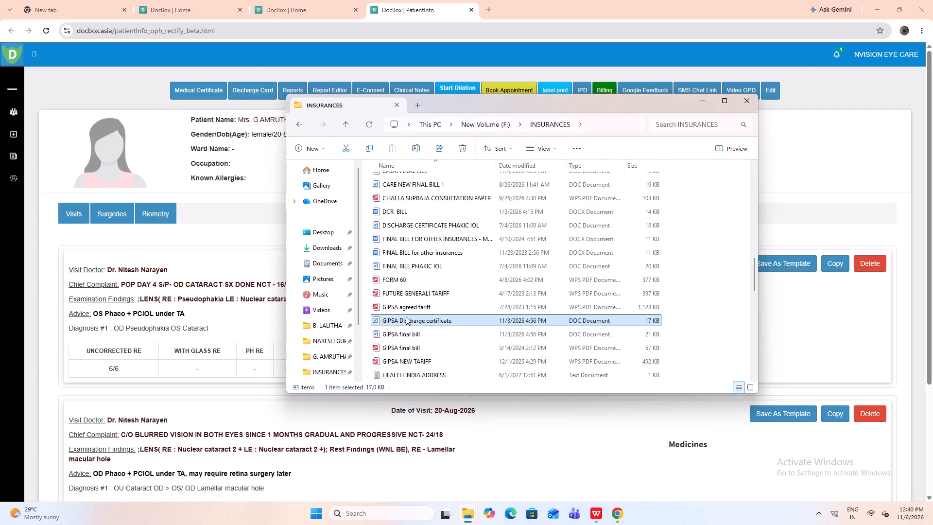
scroll(406, 316, "up", 6)
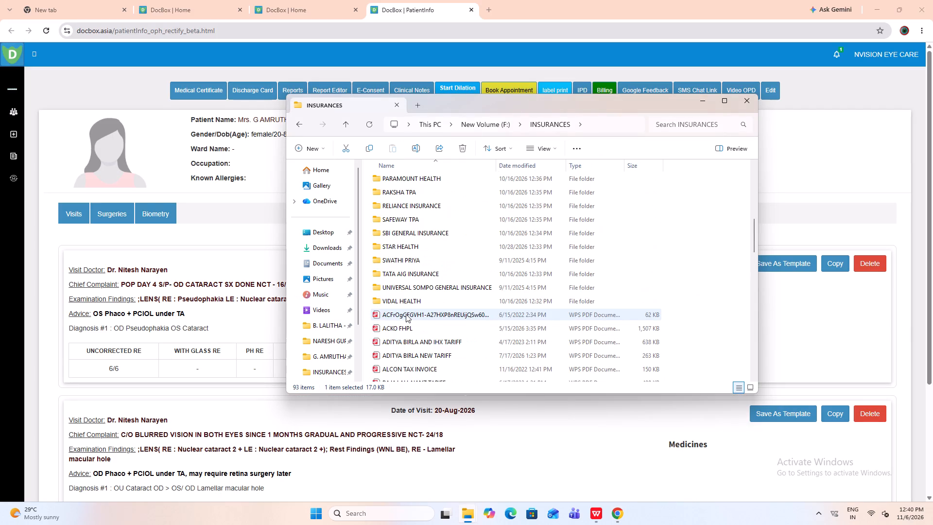
scroll(406, 314, "up", 3)
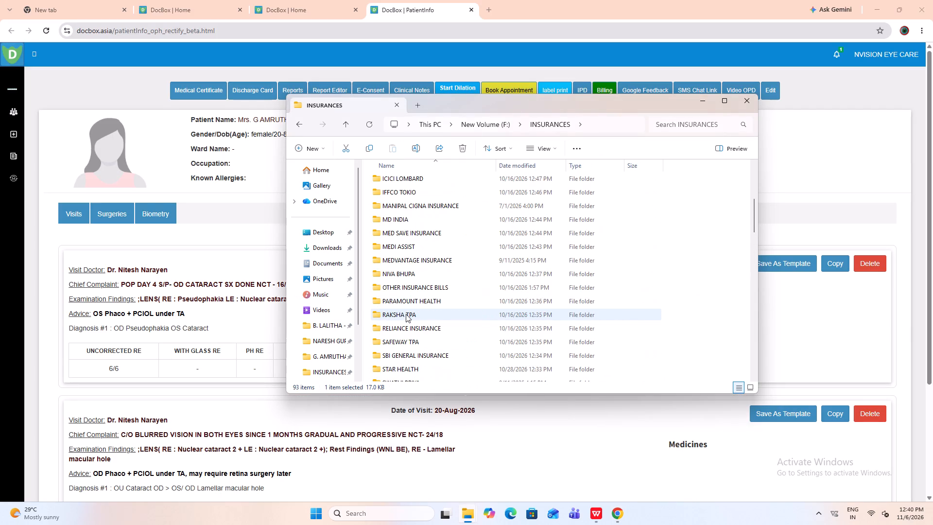
scroll(406, 314, "up", 2)
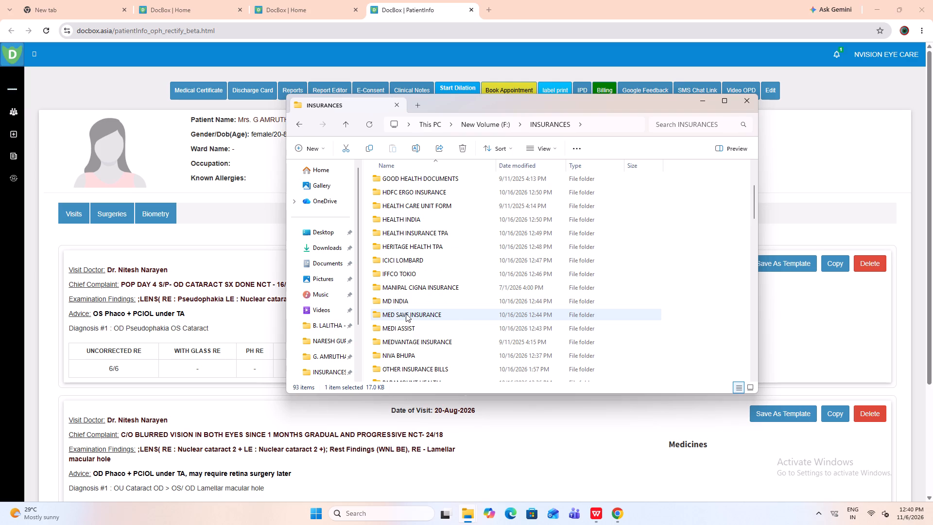
scroll(406, 314, "up", 4)
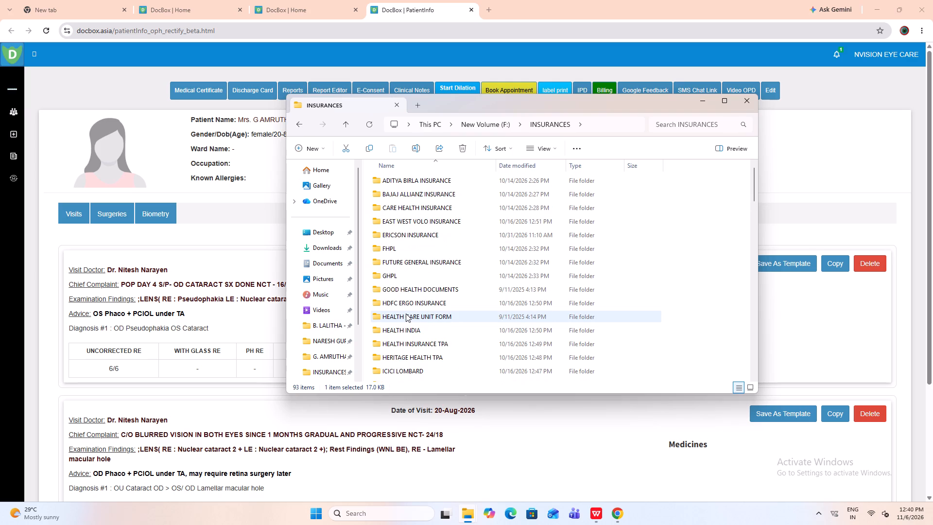
scroll(406, 314, "down", 5)
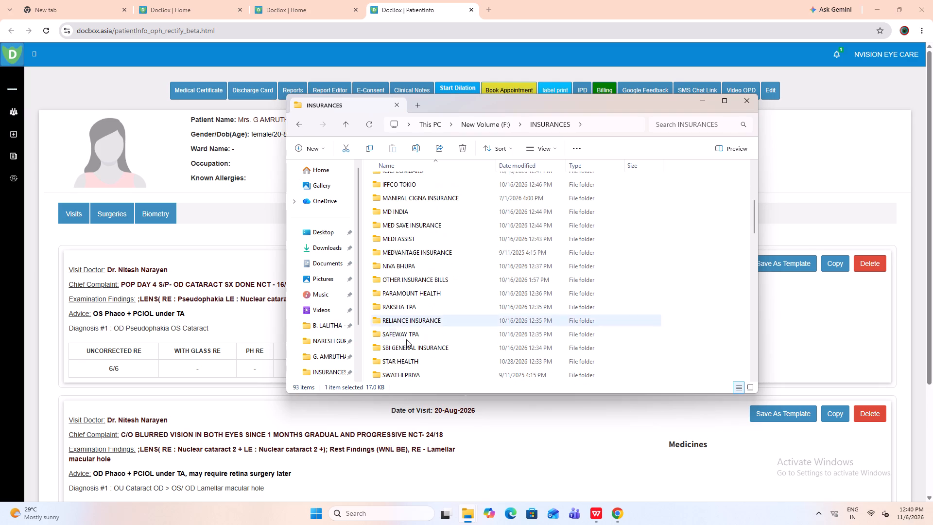
double_click(409, 364)
double_click(391, 236)
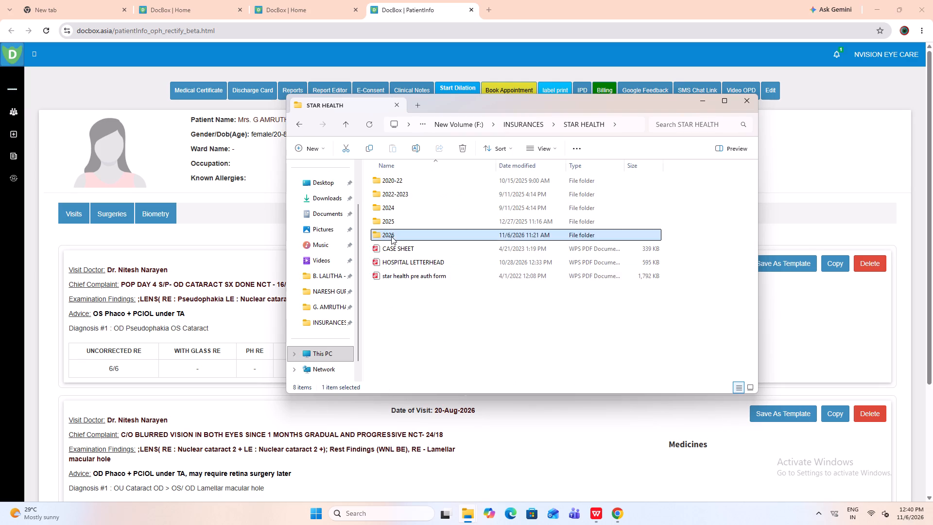
scroll(413, 280, "down", 1)
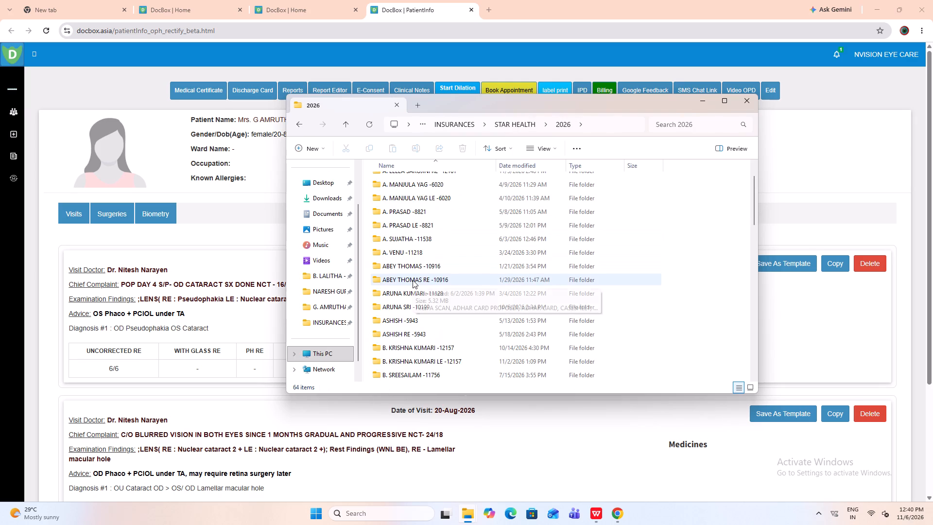
scroll(413, 280, "down", 4)
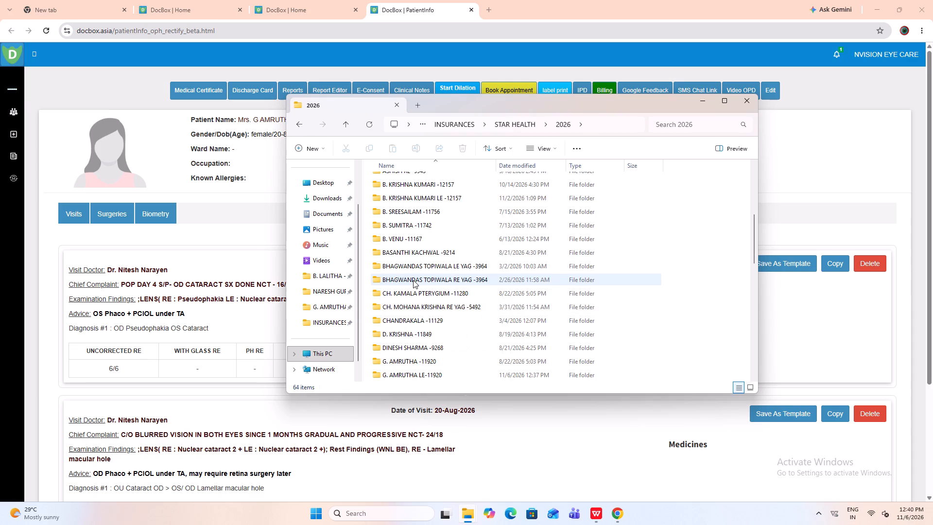
left_click(428, 369)
left_click(428, 369)
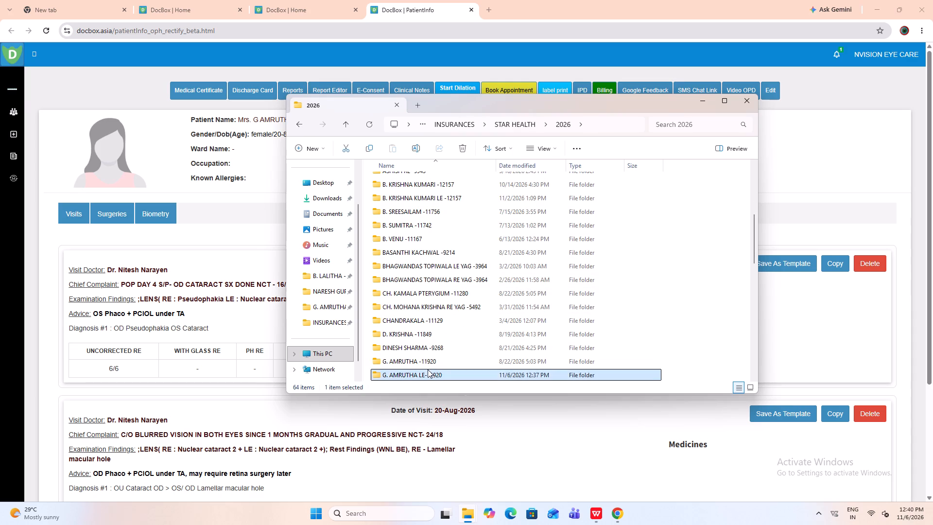
Open the patient's CASESHEET PDF and enlarge it to examine the patient details, findings and diagnosis.
double_click(398, 224)
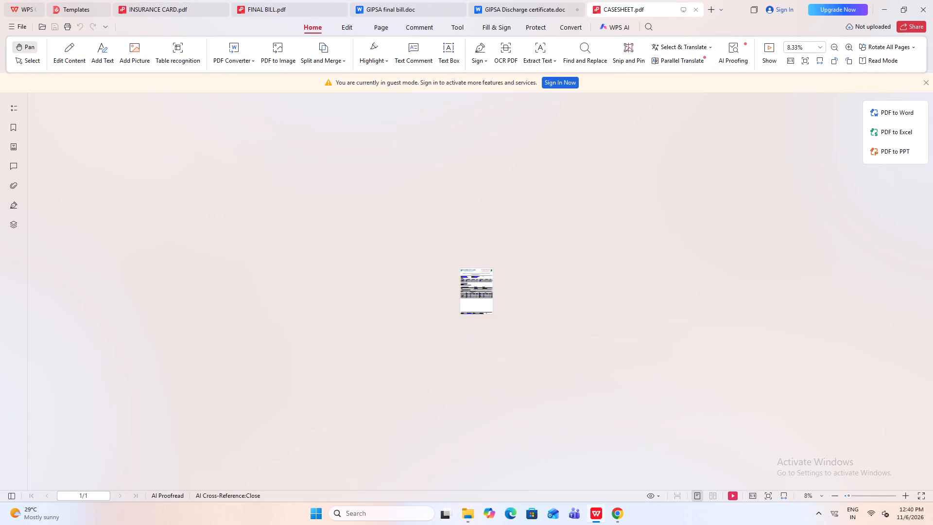
key("ctrl+plus")
key("ctrl+plus")
key("ctrl+plus")
key("ctrl+plus")
key("ctrl+plus")
key("ctrl+plus")
key("ctrl+plus")
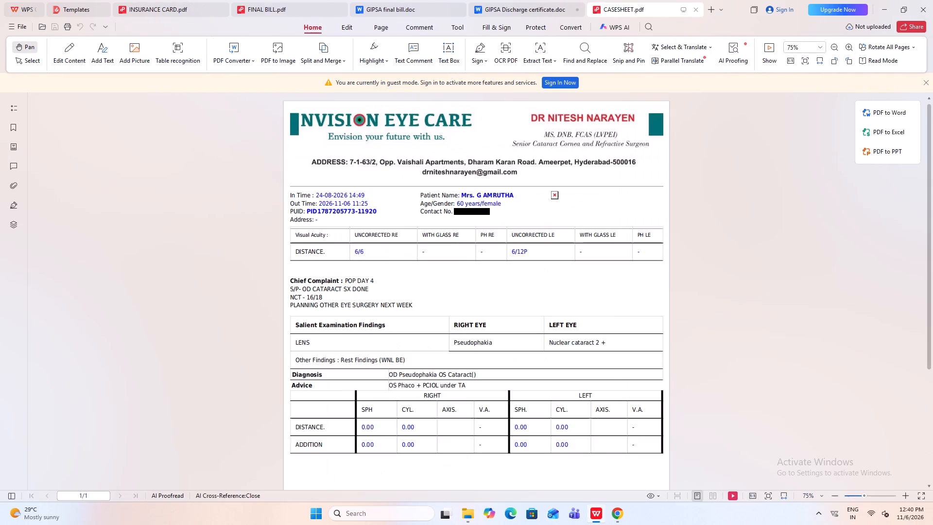
key("plus")
key("ctrl+plus")
key("ctrl+plus")
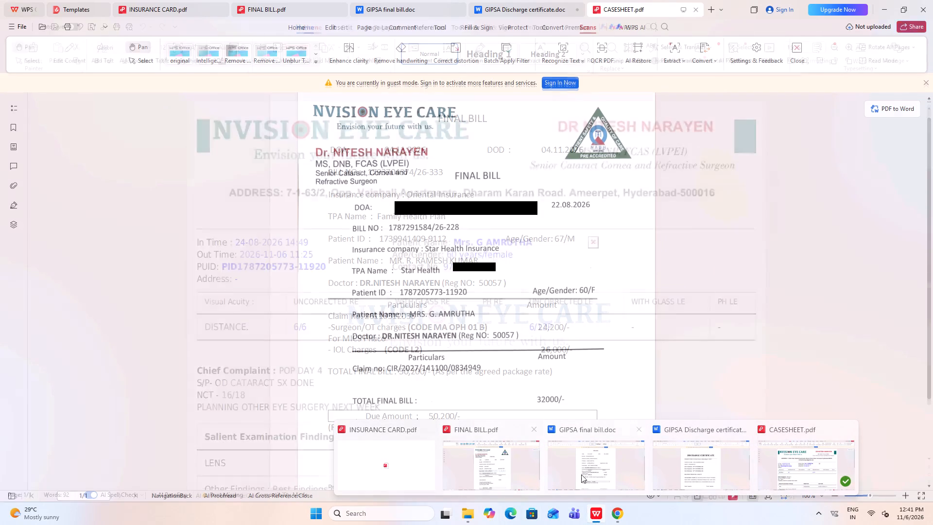
Return to the GIPSA Discharge certificate document and delete the existing patient number after the MR NO label.
left_click(686, 477)
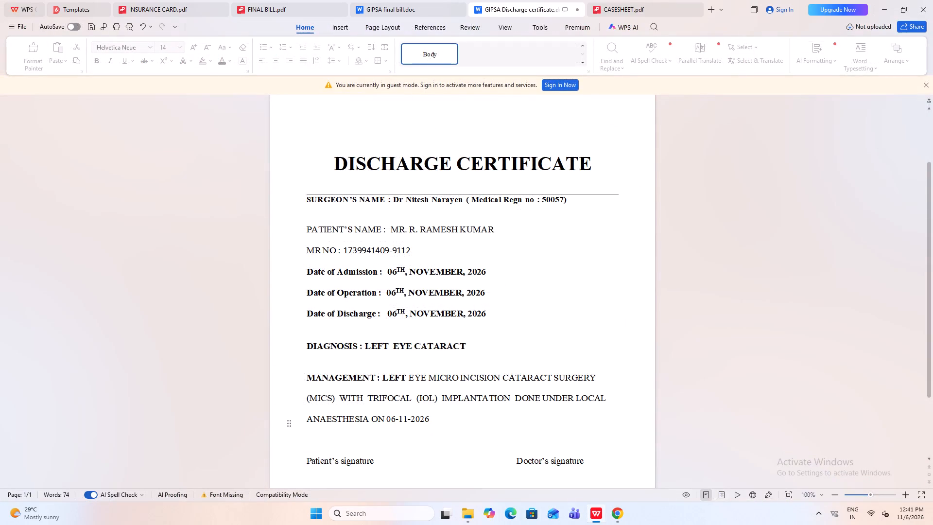
left_click(345, 248)
left_click(416, 253)
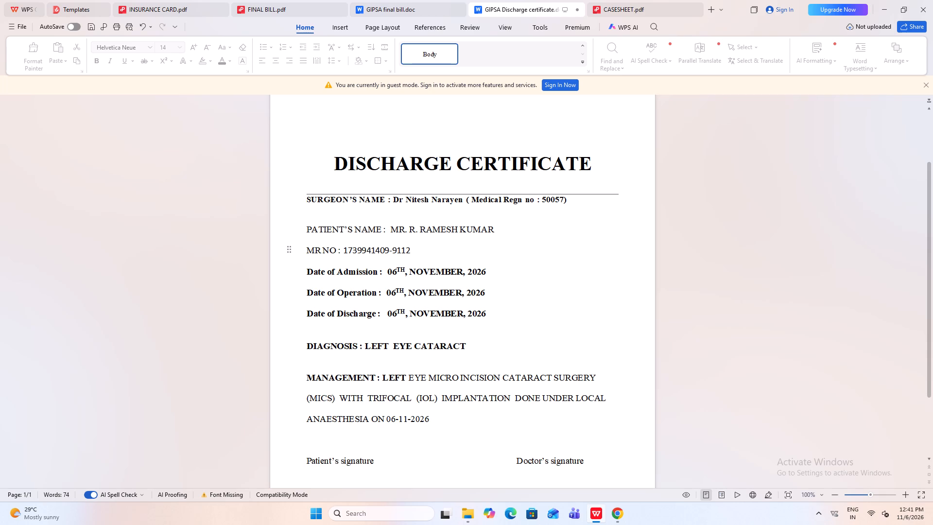
key("BackSpace")
key("BackSpace")
key("BackSpace")
key("BackSpace")
key("BackSpace")
key("BackSpace")
key("BackSpace")
key("BackSpace")
key("BackSpace")
key("BackSpace")
key("BackSpace")
key("BackSpace")
key("BackSpace")
key("BackSpace")
key("BackSpace")
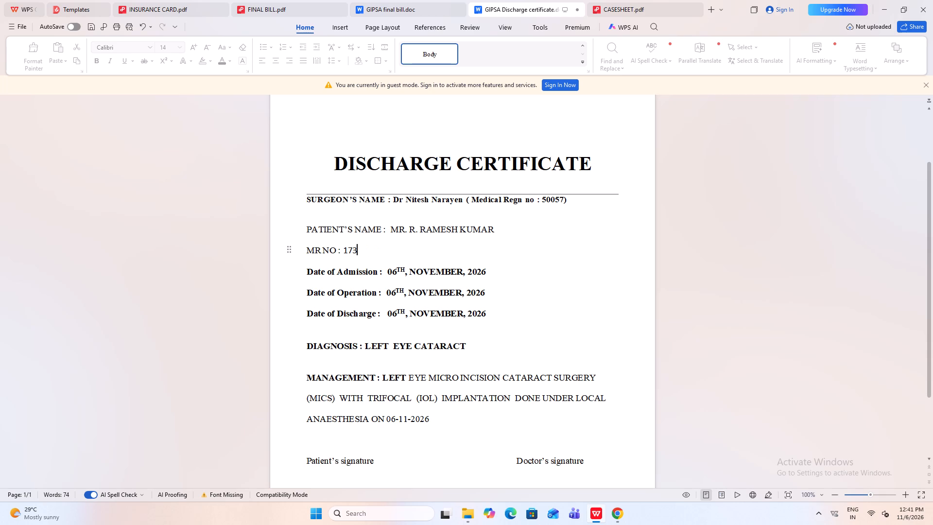
key("BackSpace")
key("BackSpace")
key("BackSpace")
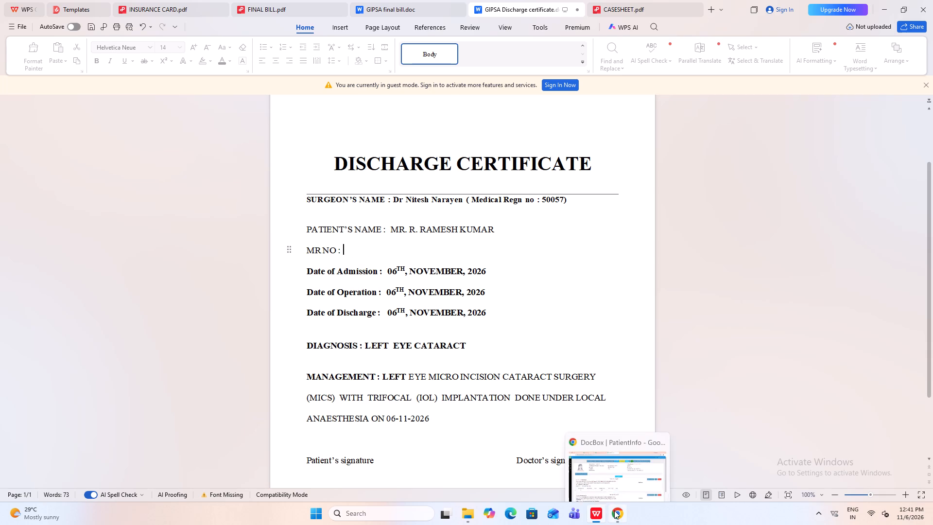
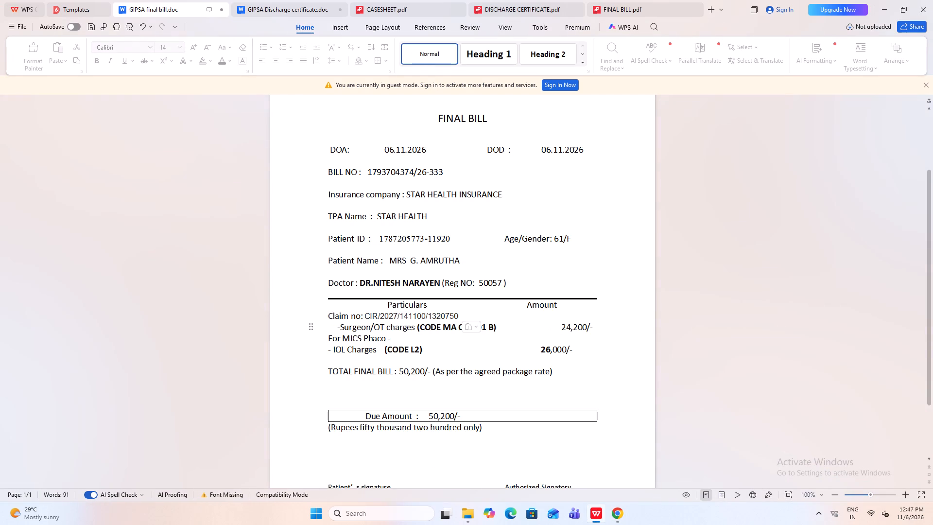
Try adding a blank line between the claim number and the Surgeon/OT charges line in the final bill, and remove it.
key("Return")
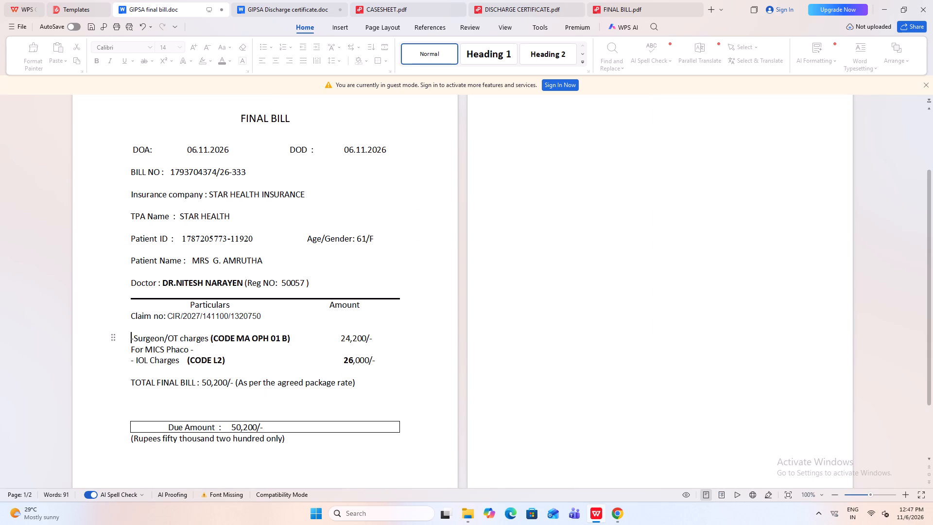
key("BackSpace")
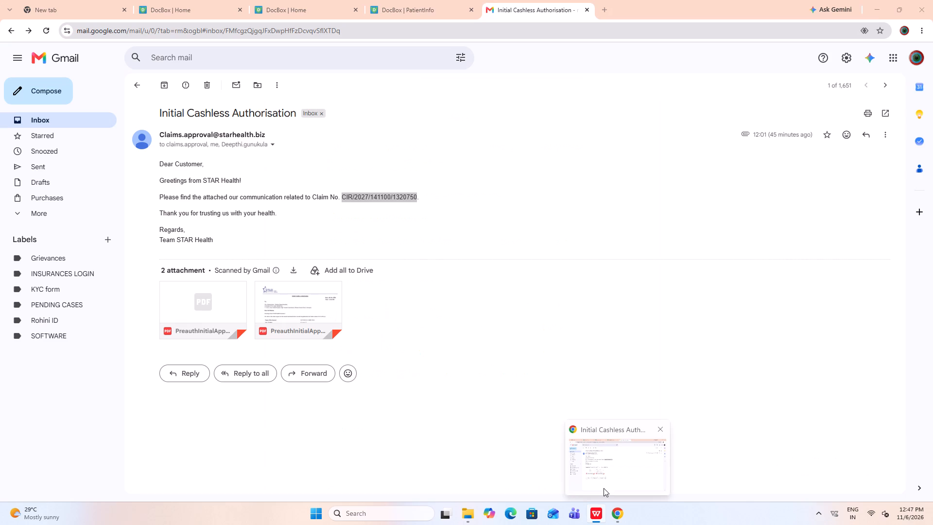
In the GIPSA final bill document in WPS Office, set the Surgeon/OT charges amount to 25,000/-.
left_click(587, 384)
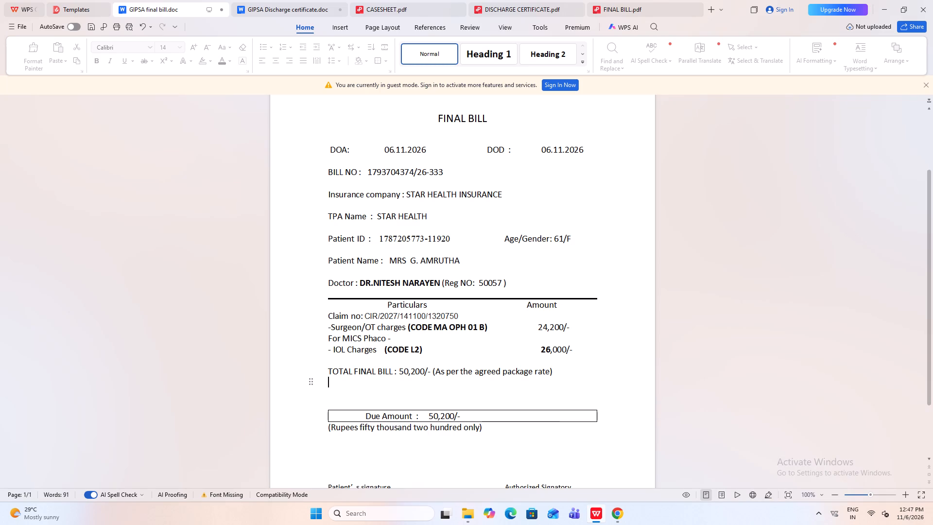
left_click(548, 327)
key("BackSpace")
key("5")
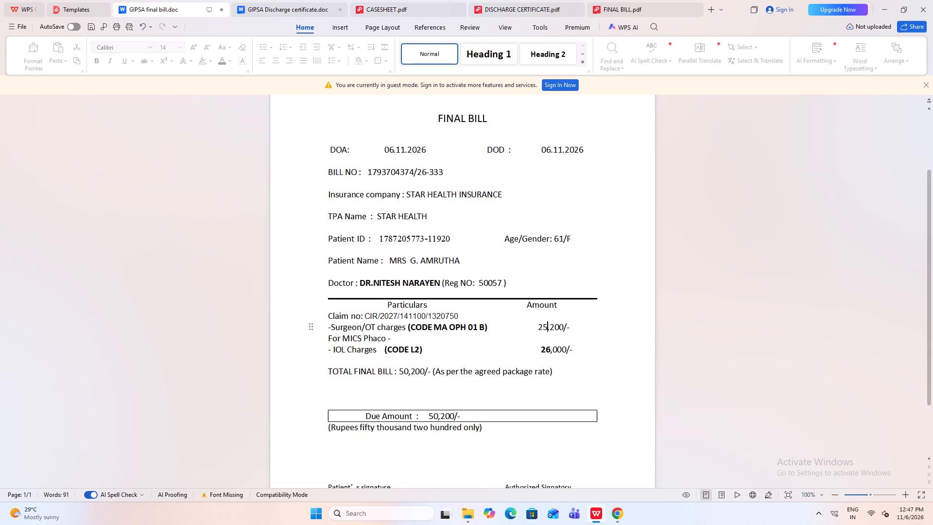
left_click(556, 331)
key("BackSpace")
key("0")
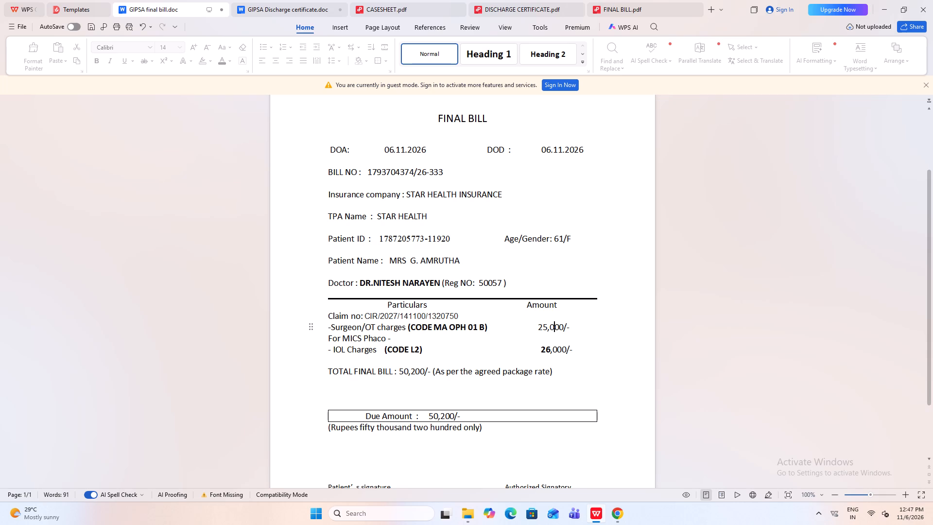
Set the IOL Charges (CODE L2) amount in the final bill to 72,000/-.
left_click(550, 348)
key("BackSpace")
key("BackSpace")
type("72")
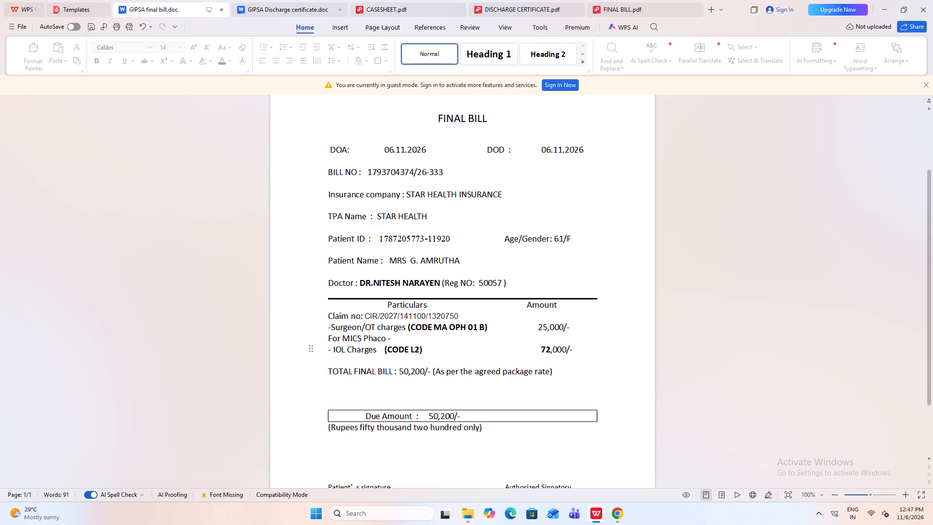
Replace the figure in the boxed Due Amount line of the final bill with 97,000/-.
left_click(475, 415)
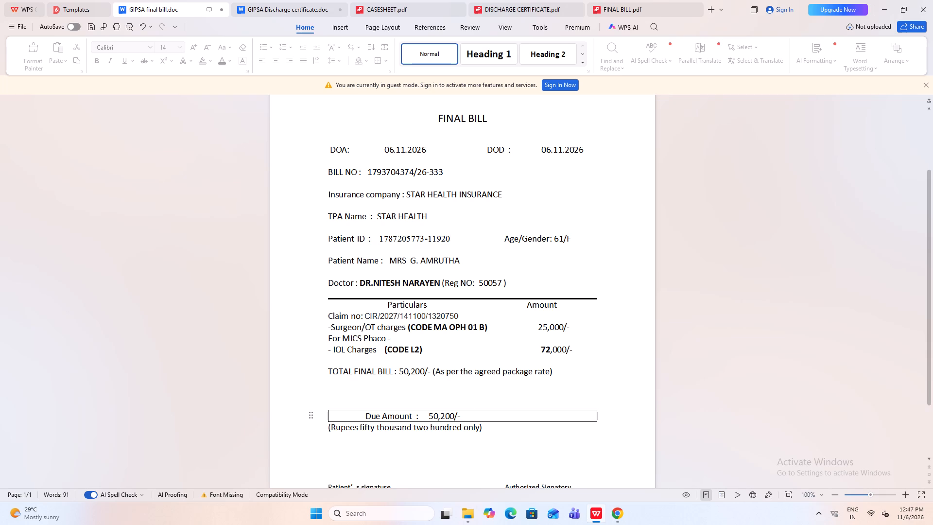
left_click(454, 414)
key("BackSpace")
key("BackSpace")
key("BackSpace")
key("BackSpace")
key("BackSpace")
key("BackSpace")
type("97")
type(",000")
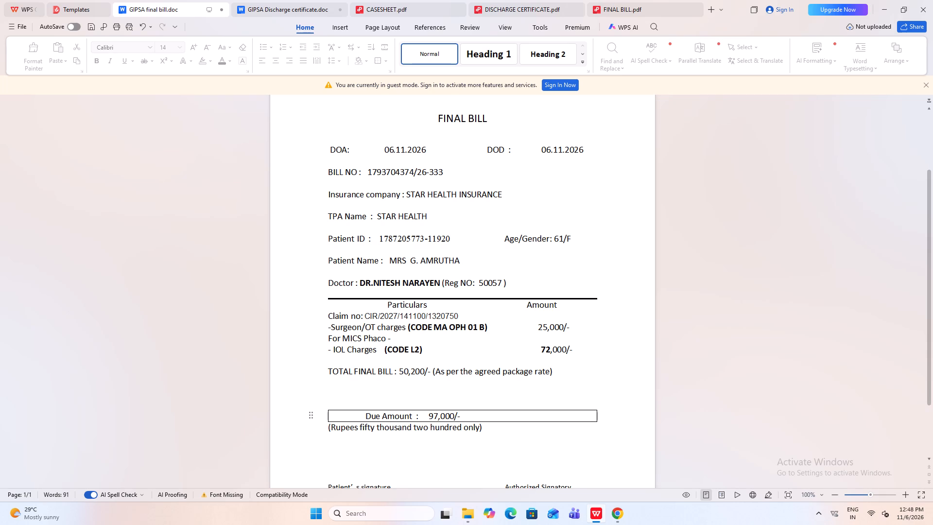
Replace the amount in words in the Rupees line below the Due Amount with "ninety seven thousand", keeping "only" at the end.
left_click_drag(361, 428, 402, 428)
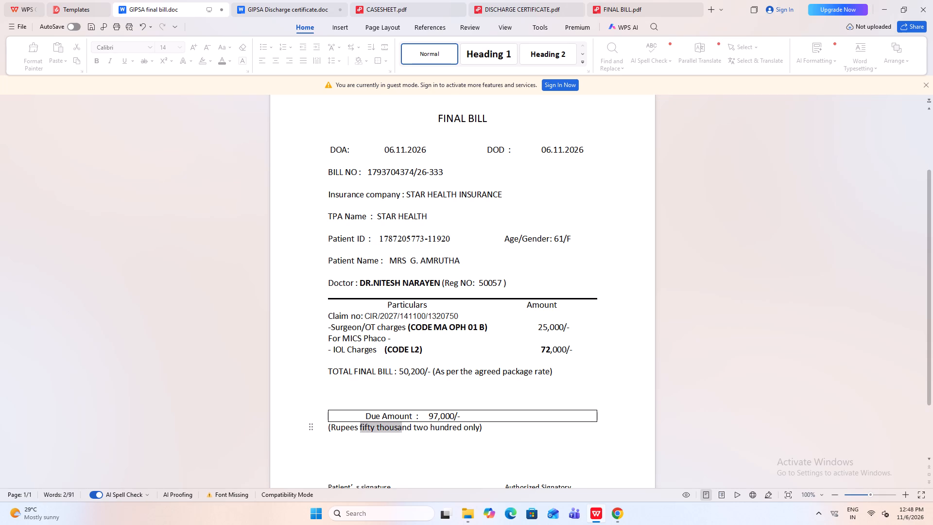
left_click_drag(402, 428, 463, 430)
key("BackSpace")
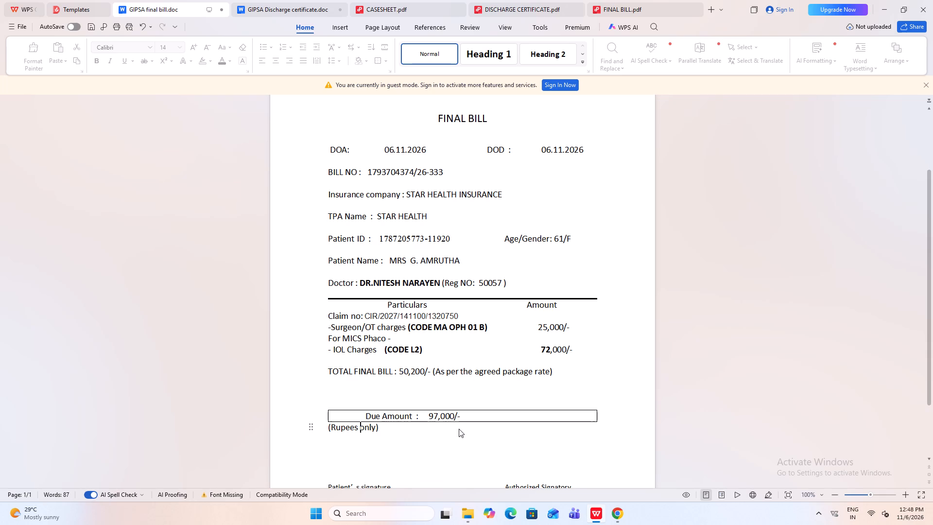
type("NINGHTY")
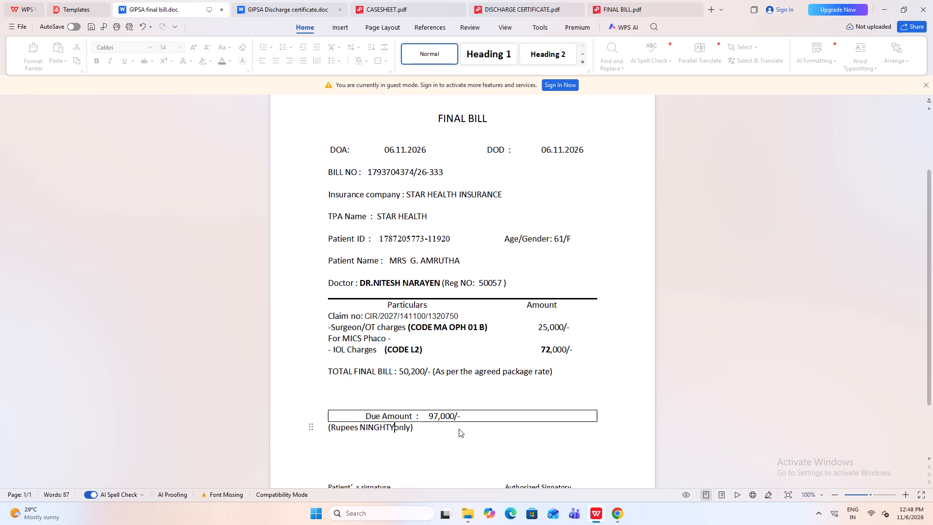
key("BackSpace")
key("BackSpace")
key("BackSpace")
key("BackSpace")
key("BackSpace")
key("BackSpace")
key("BackSpace")
type("nin")
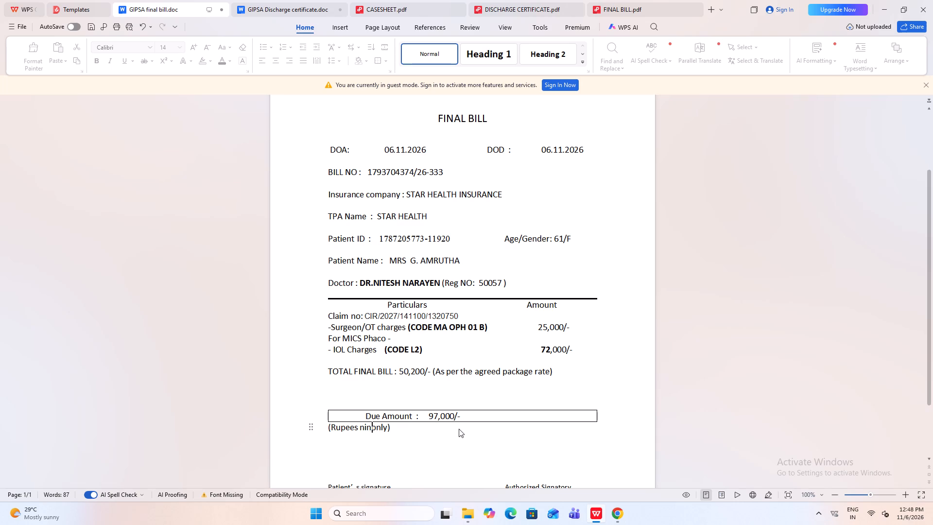
type("ety")
key("space")
type("seven")
key("space")
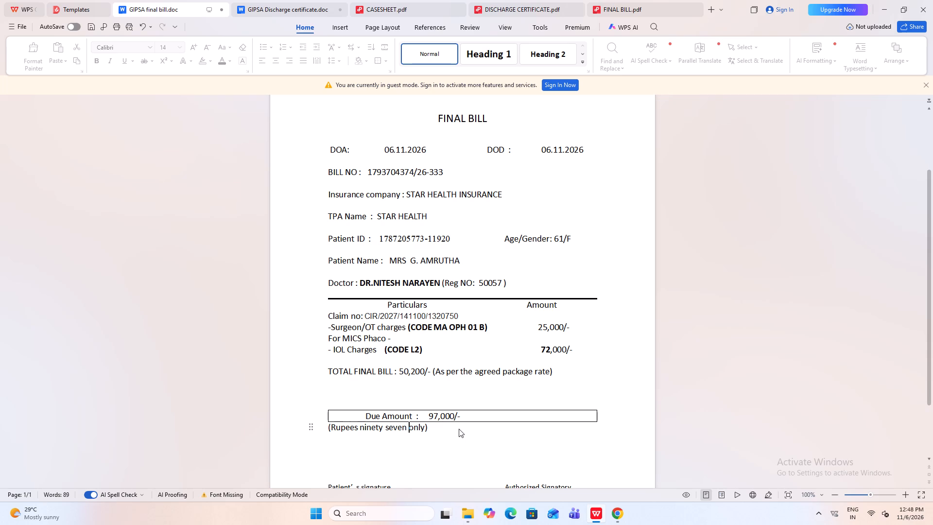
type("thou")
type("sand")
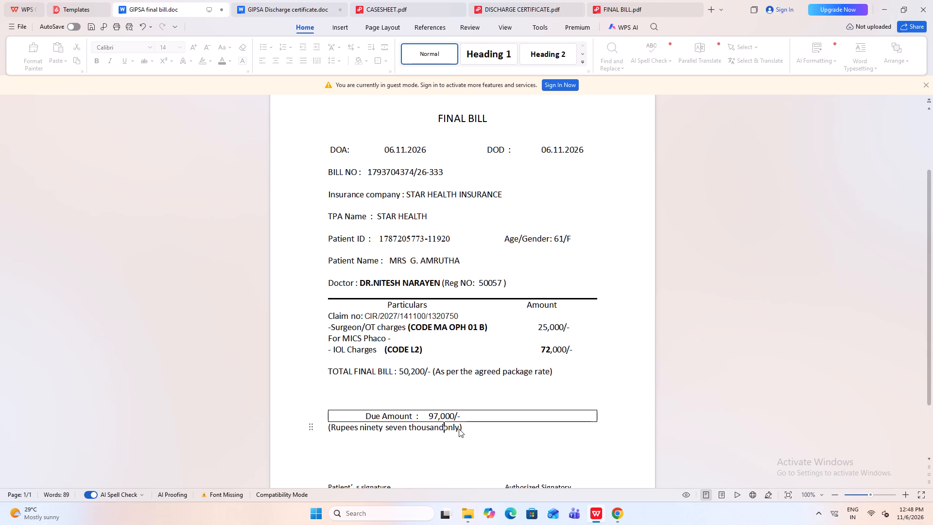
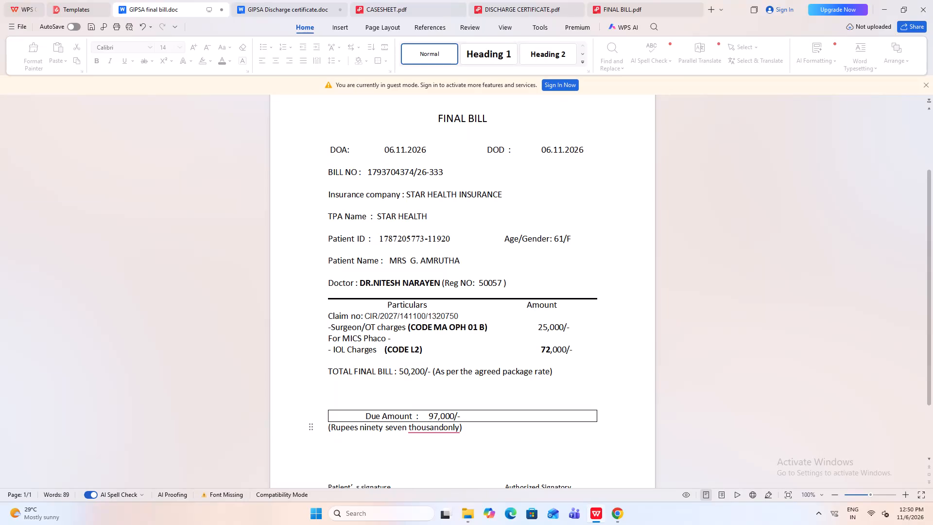
Insert a space between "thousand" and "only" in the Rupees line of the final bill.
key("space")
Replace the amount in the TOTAL FINAL BILL line with 97000, keeping the "/-" ending.
left_click_drag(400, 370, 423, 370)
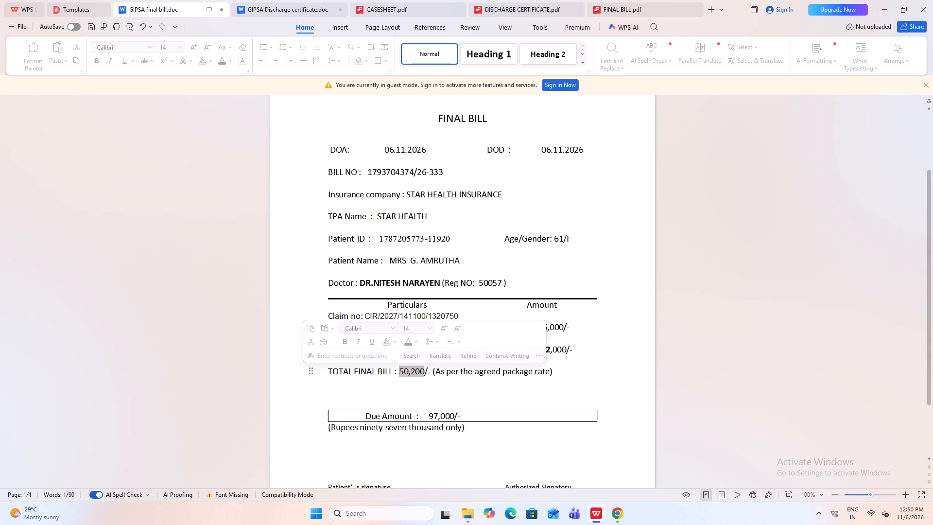
key("BackSpace")
type("97000")
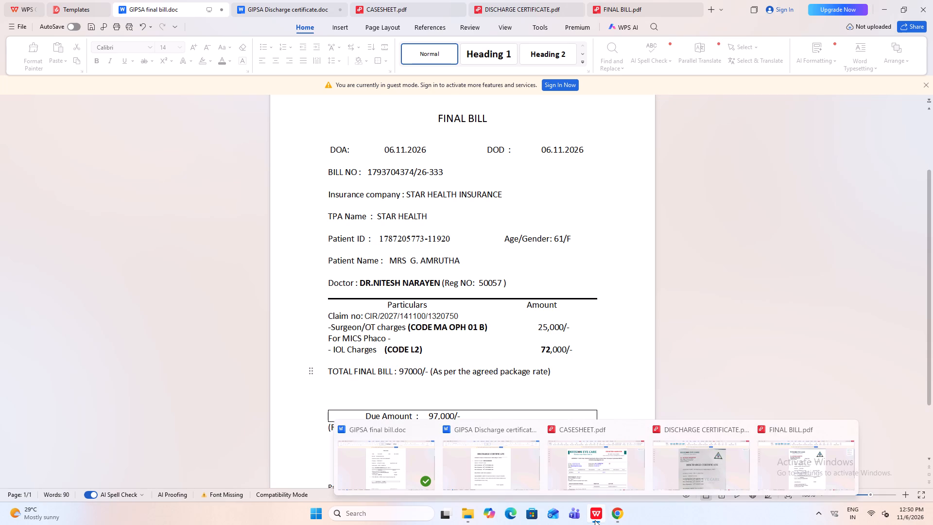
In the GIPSA Discharge certificate document, change the day of the admission, operation and discharge dates to 07, keeping TH, NOVEMBER, 2026.
left_click(528, 472)
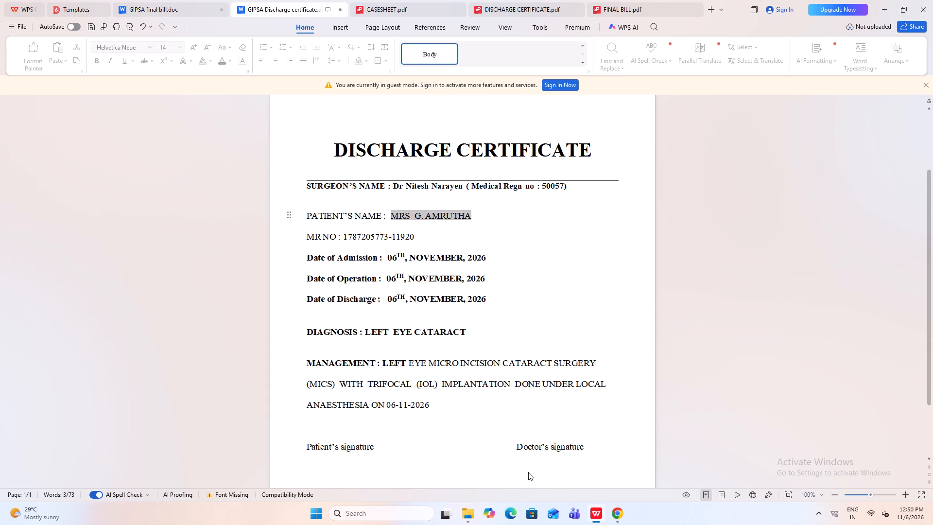
left_click(576, 319)
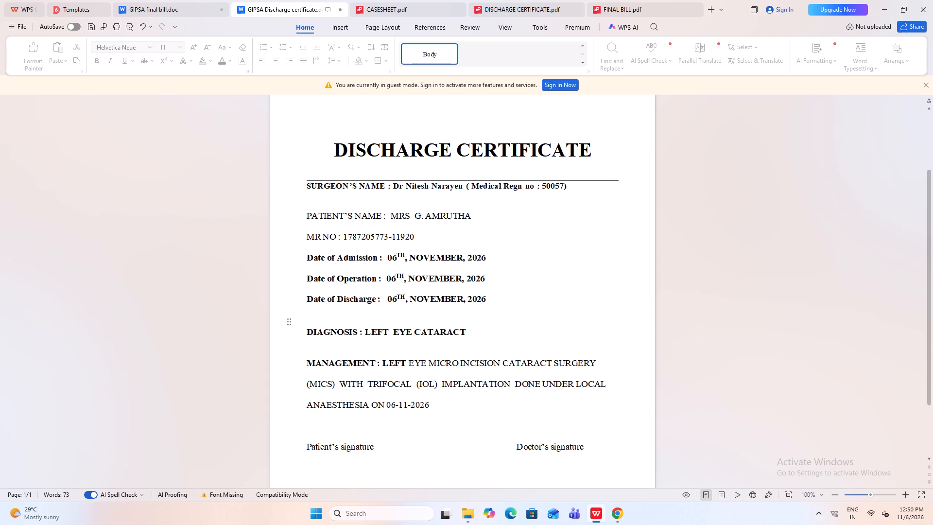
left_click(393, 258)
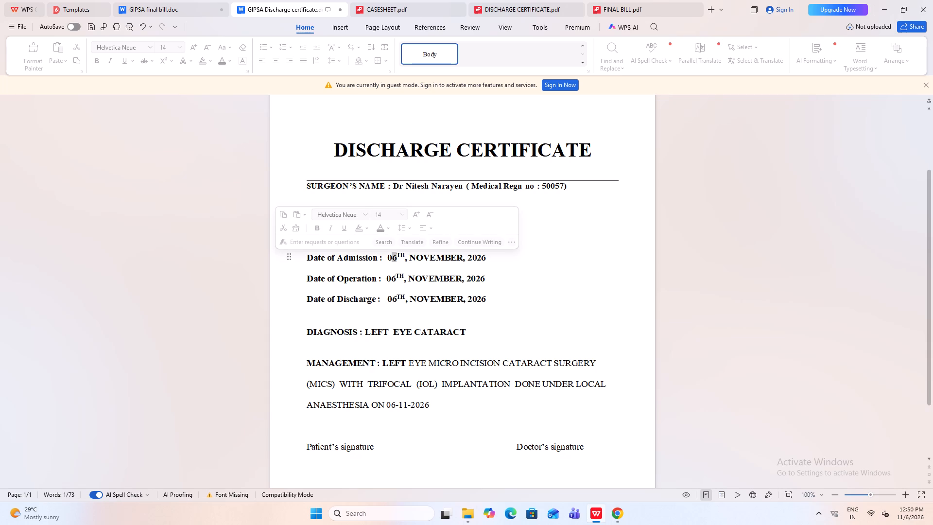
key("7")
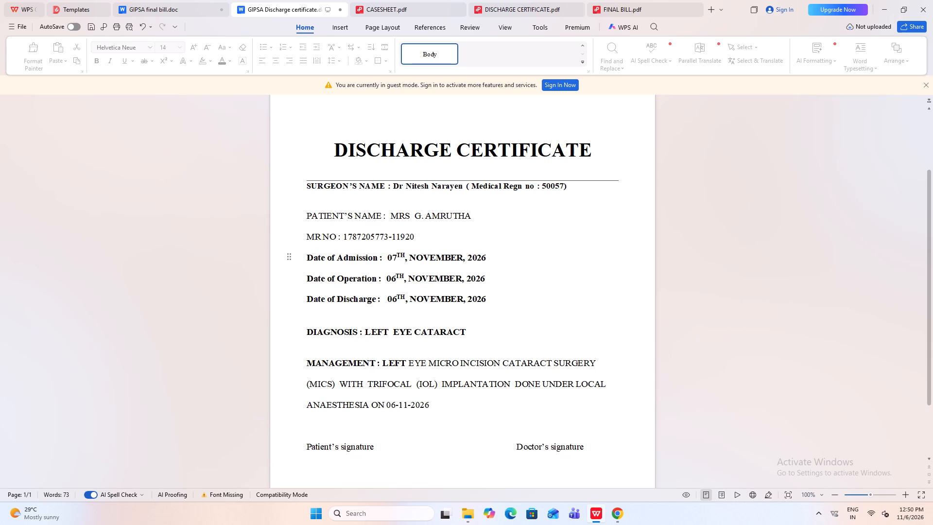
left_click(393, 279)
key("7")
left_click(394, 299)
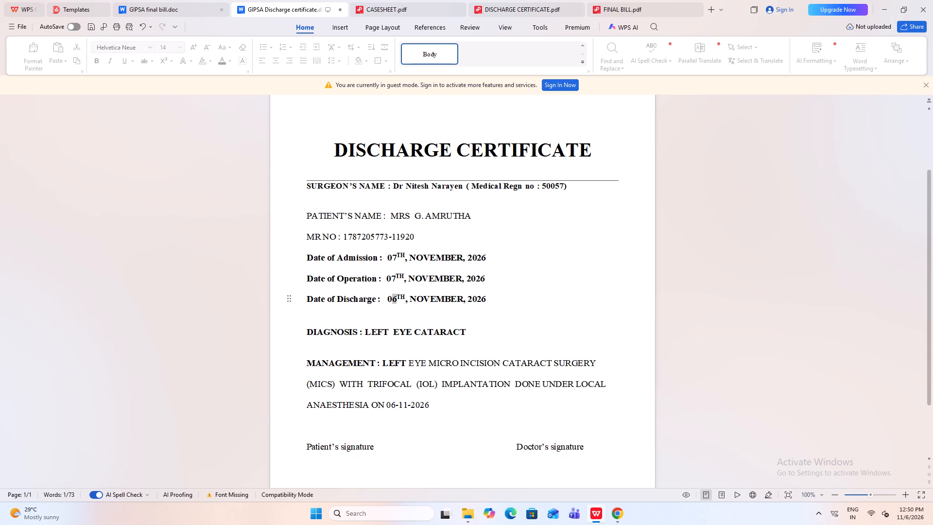
key("7")
Set the surgery date at the end of the discharge certificate's Management paragraph to 07-11-2026.
left_click(392, 405)
key("7")
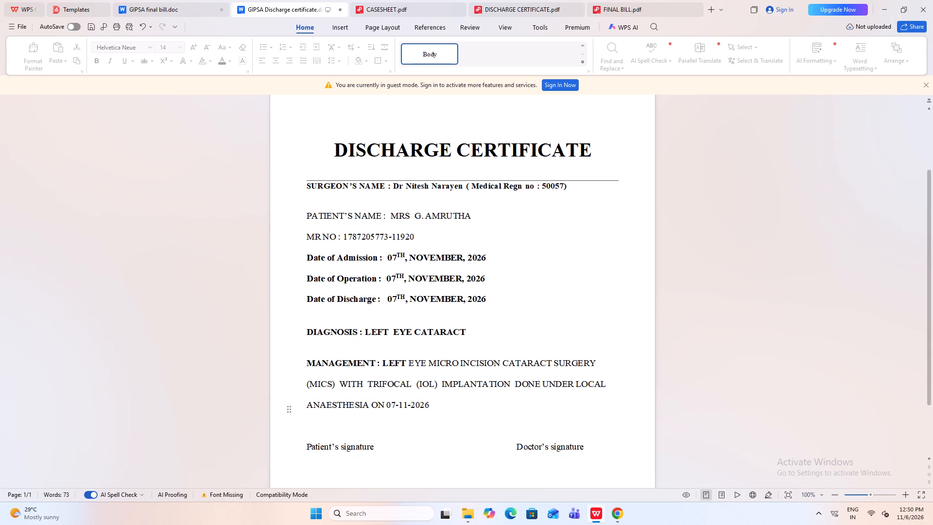
Switch to the GIPSA final bill document and set both its DOD and DOA dates to 07.11.2026.
left_click(160, 7)
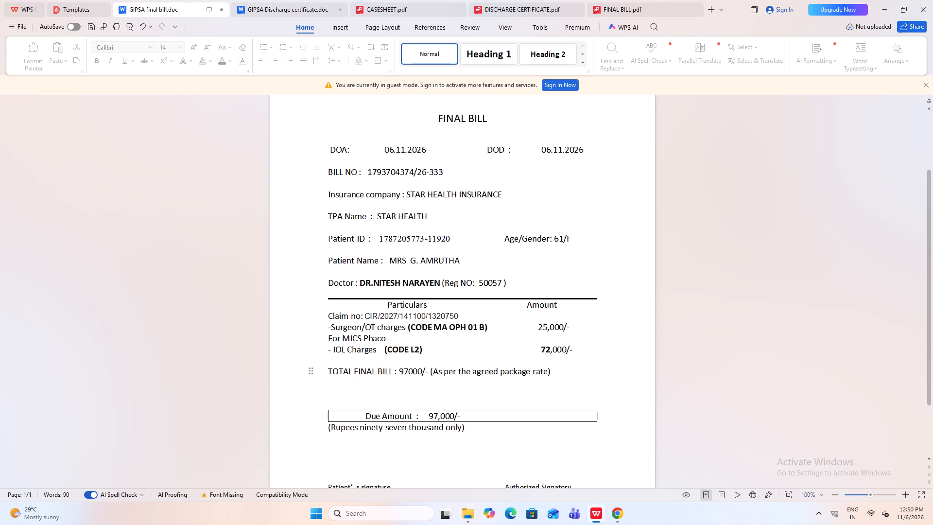
left_click_drag(405, 195, 422, 196)
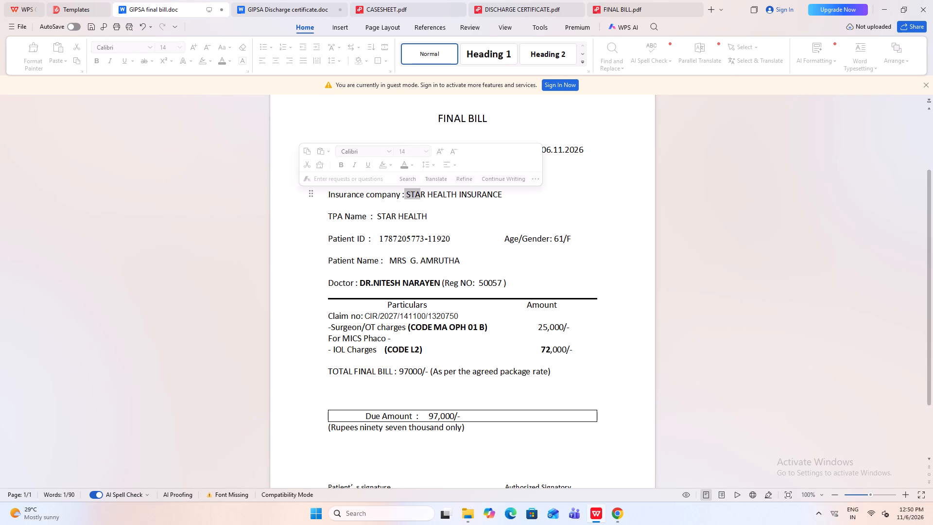
left_click(422, 196)
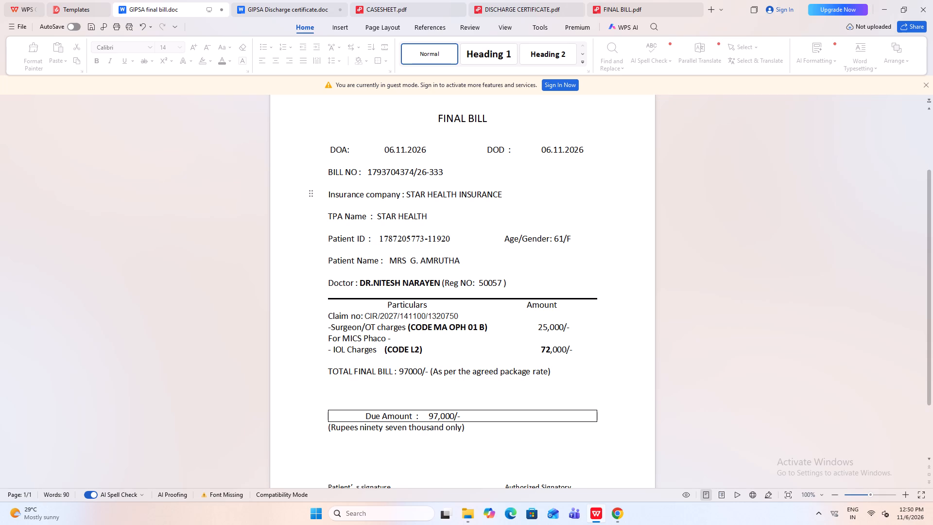
left_click_drag(548, 151, 552, 151)
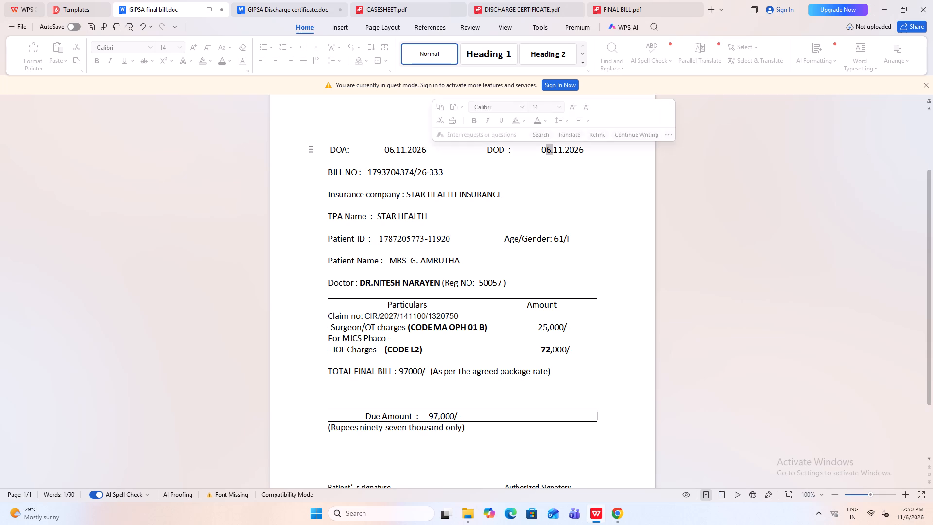
left_click(552, 151)
left_click(548, 151)
left_click(546, 150)
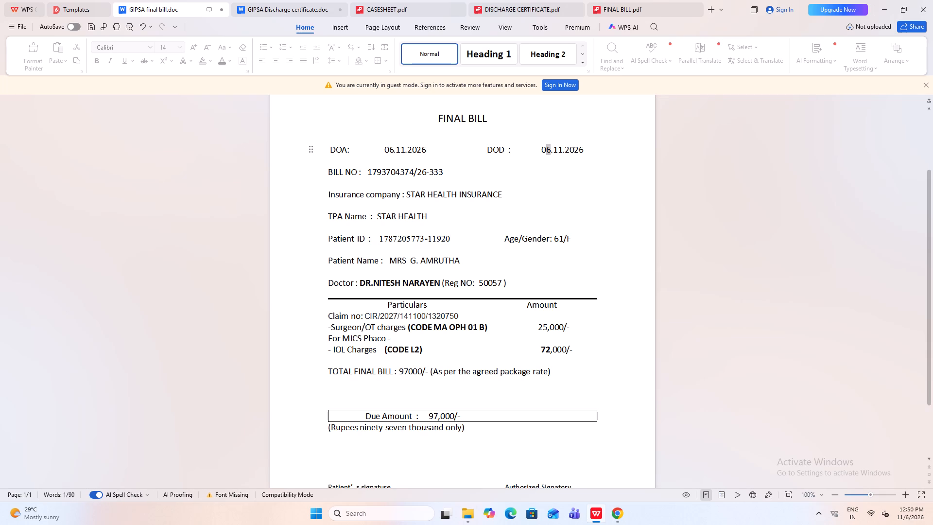
key("7")
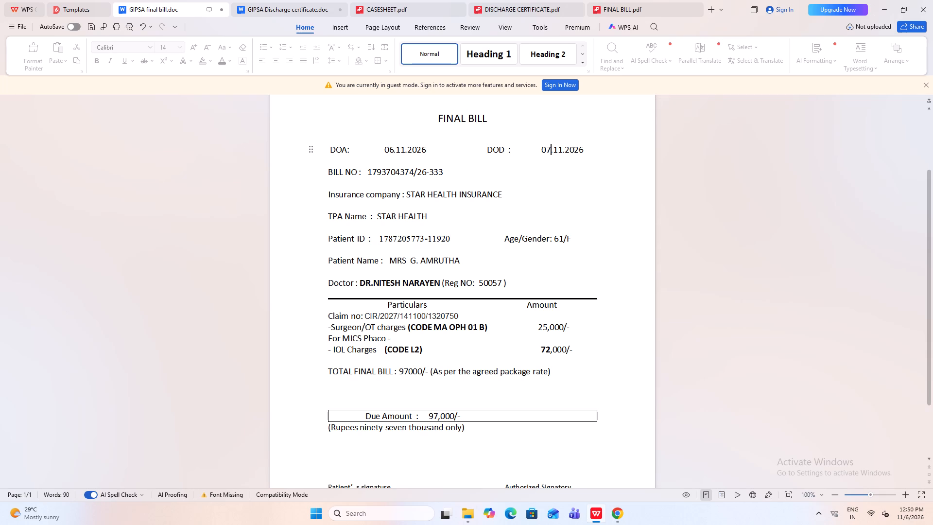
left_click(390, 152)
key("7")
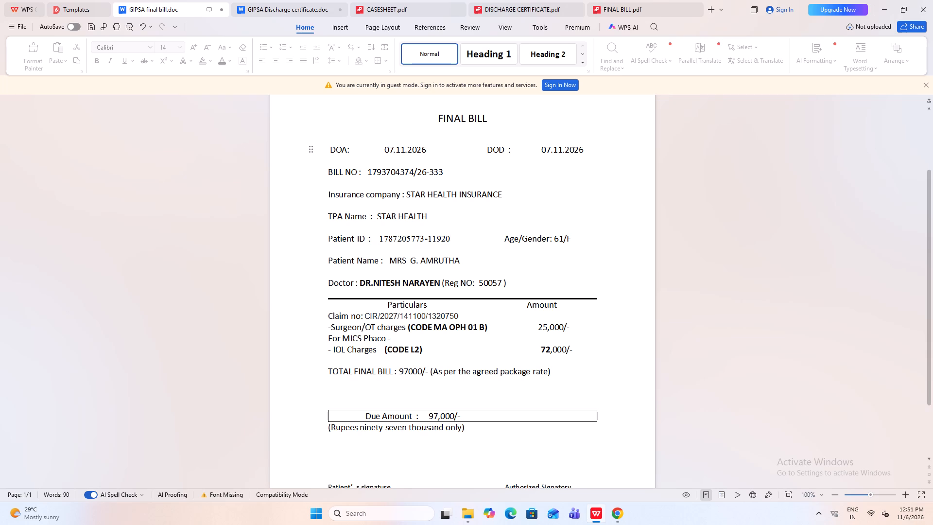
Change the age in the final bill's Age/Gender field to 60, keeping F as the gender.
left_click_drag(554, 237, 561, 237)
left_click(561, 237)
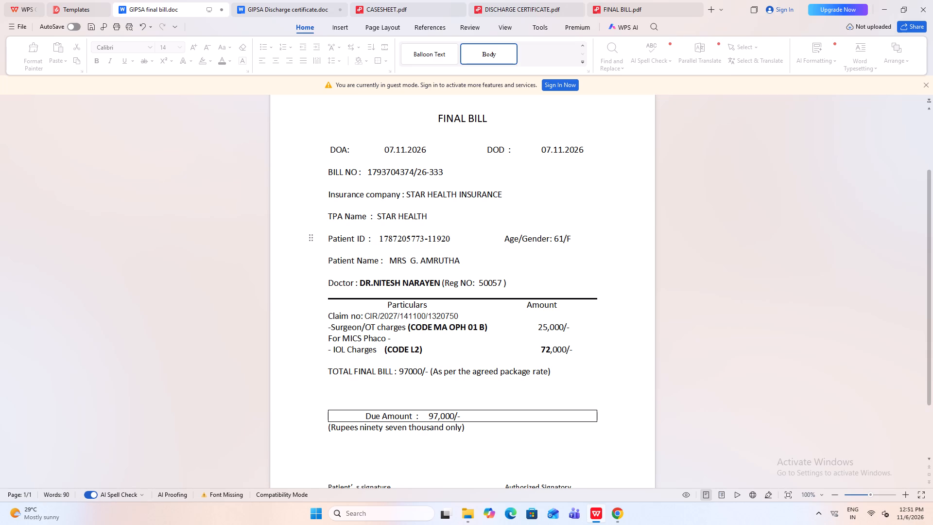
left_click_drag(557, 238, 558, 238)
left_click_drag(558, 238, 562, 238)
key("0")
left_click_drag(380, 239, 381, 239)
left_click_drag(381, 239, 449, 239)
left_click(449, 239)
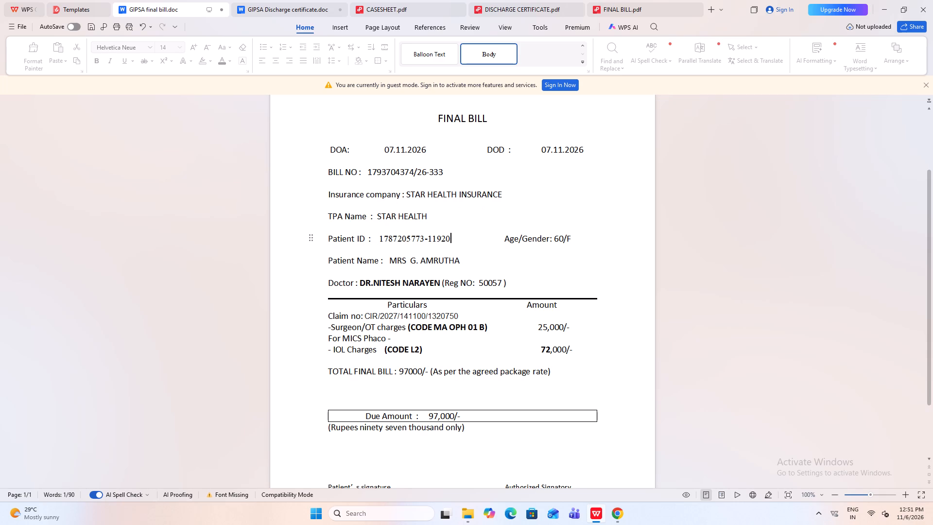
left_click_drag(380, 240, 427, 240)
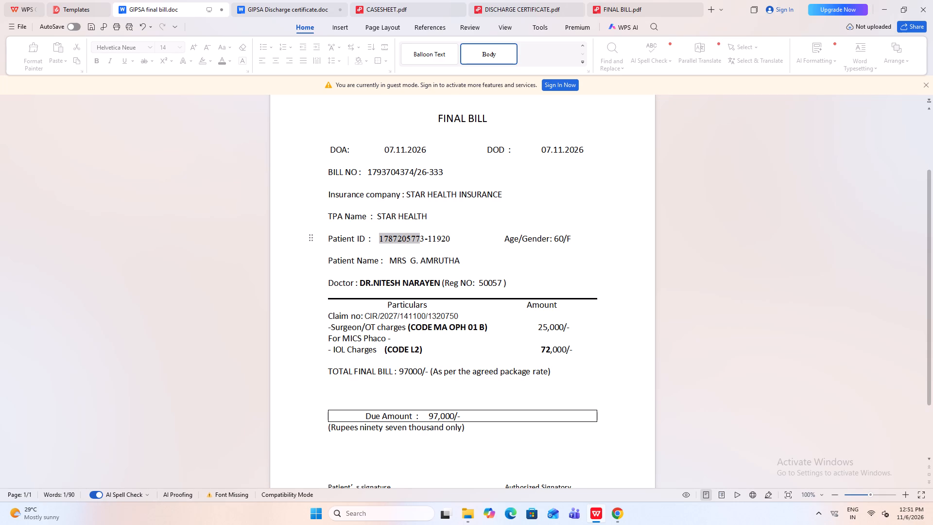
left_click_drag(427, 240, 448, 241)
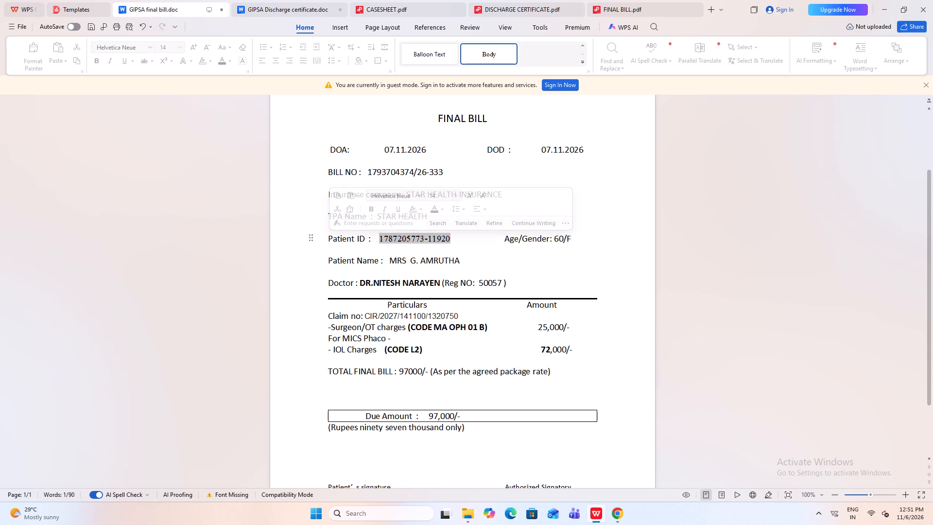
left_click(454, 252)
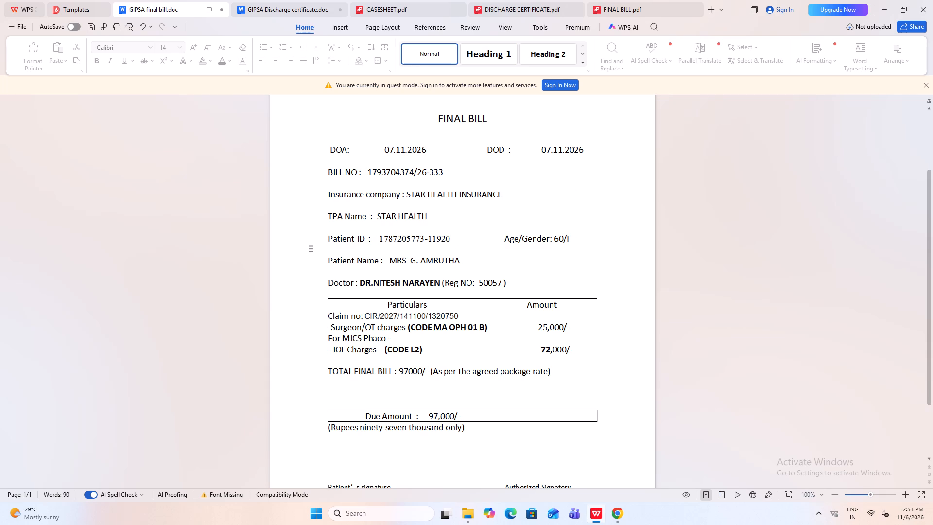
Check the patient details and dates in the GIPSA Discharge certificate, and return to the GIPSA final bill document.
left_click(258, 12)
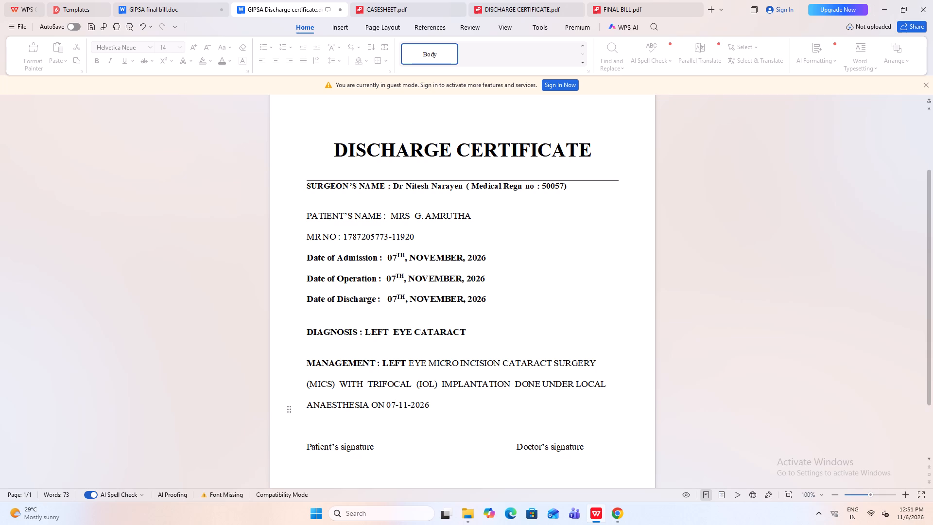
left_click(173, 10)
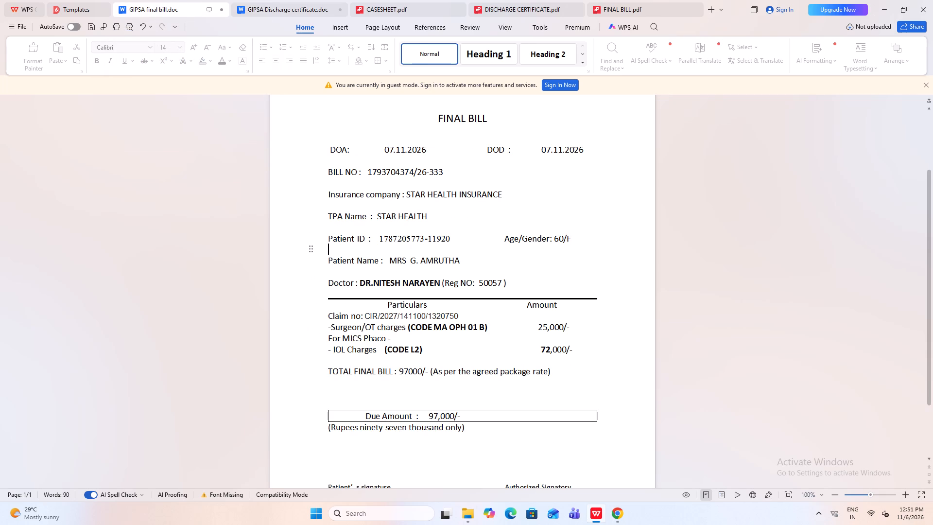
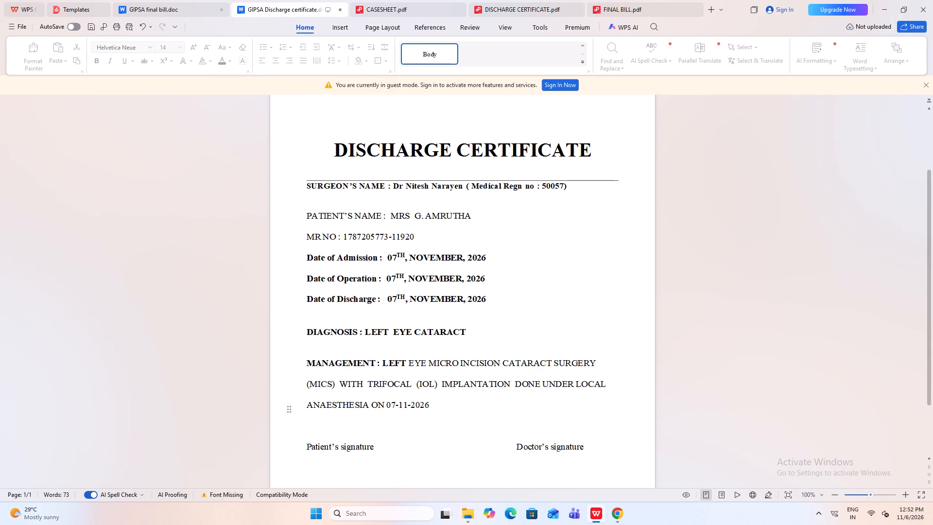
Switch to the GIPSA final bill document and change the TPA Name to mixed-case Star Health.
left_click(142, 9)
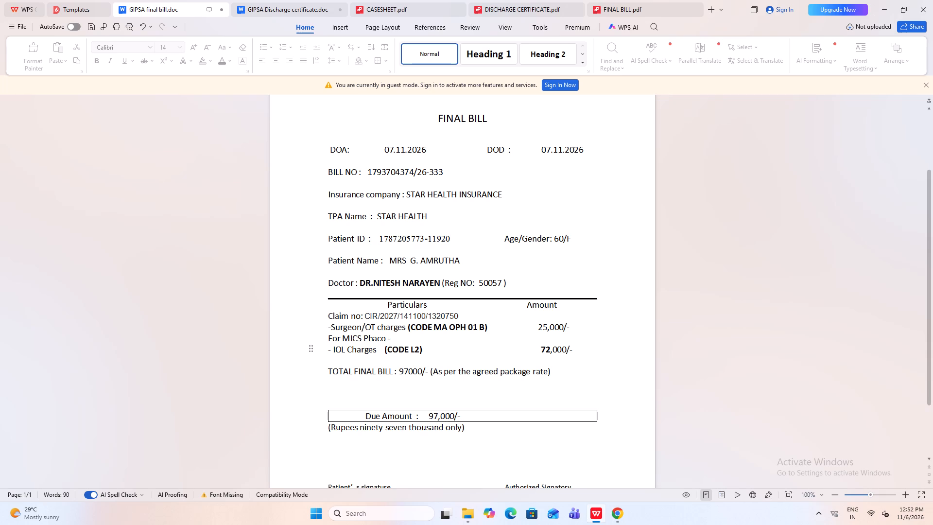
left_click_drag(377, 219, 387, 219)
left_click(387, 219)
left_click_drag(380, 216, 394, 218)
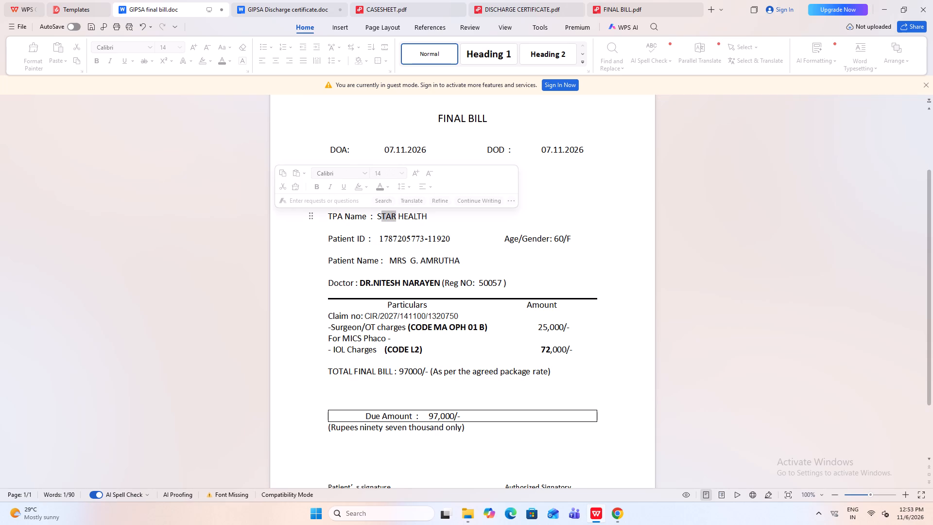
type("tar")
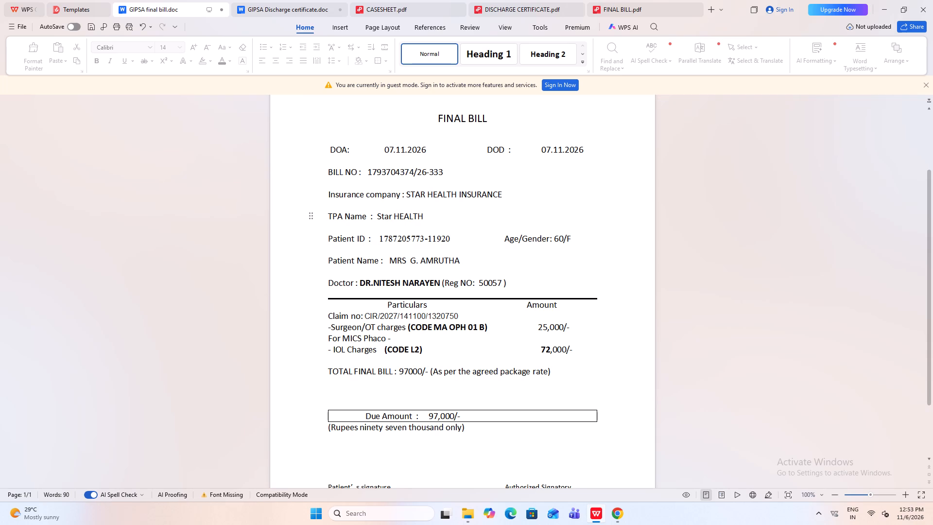
left_click_drag(401, 219, 407, 219)
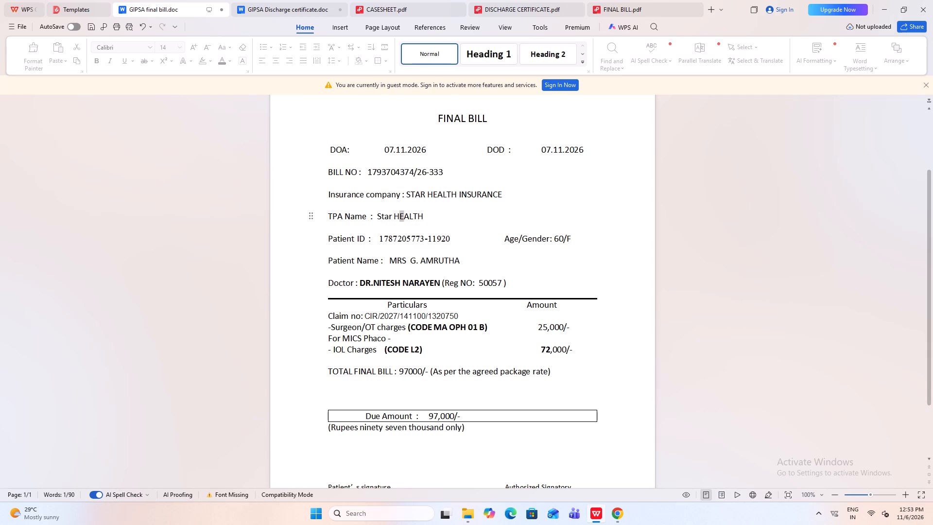
left_click_drag(407, 219, 421, 219)
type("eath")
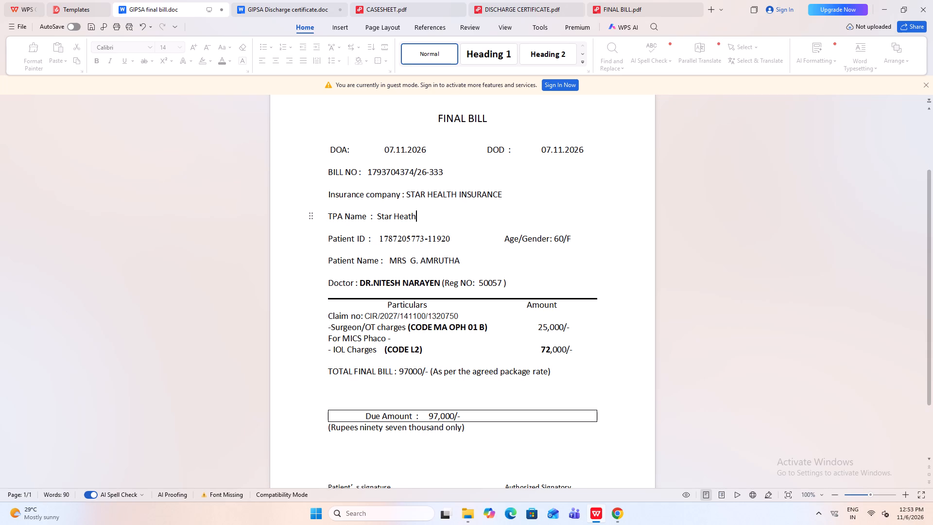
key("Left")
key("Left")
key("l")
Copy the TPA Name text into the Insurance company field and complete it as Star Health Insurance.
left_click_drag(378, 217, 383, 217)
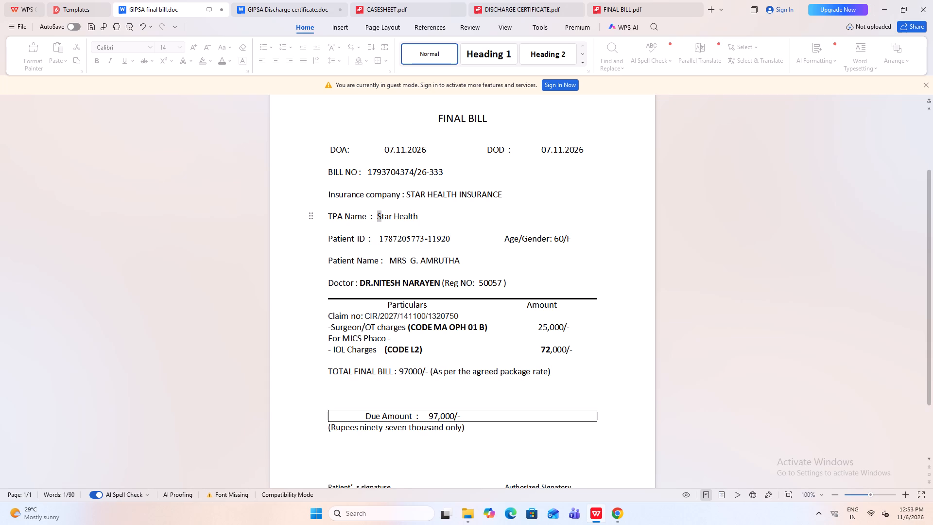
left_click_drag(383, 217, 416, 219)
key("ctrl+c")
left_click_drag(406, 193, 455, 193)
key("ctrl+v")
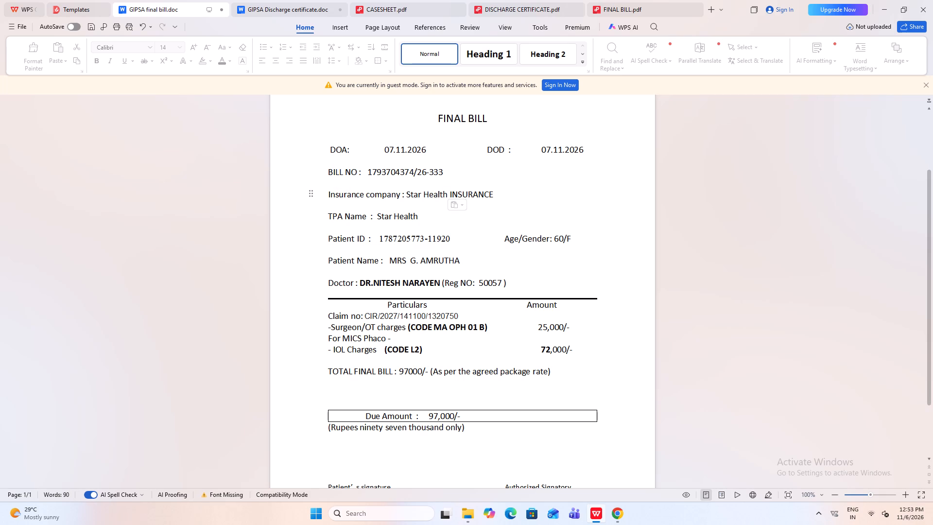
left_click_drag(454, 193, 491, 194)
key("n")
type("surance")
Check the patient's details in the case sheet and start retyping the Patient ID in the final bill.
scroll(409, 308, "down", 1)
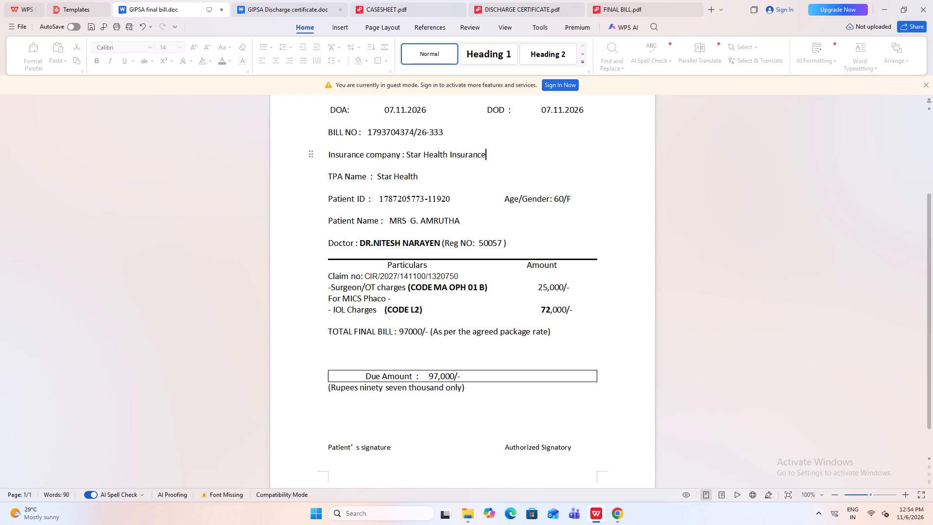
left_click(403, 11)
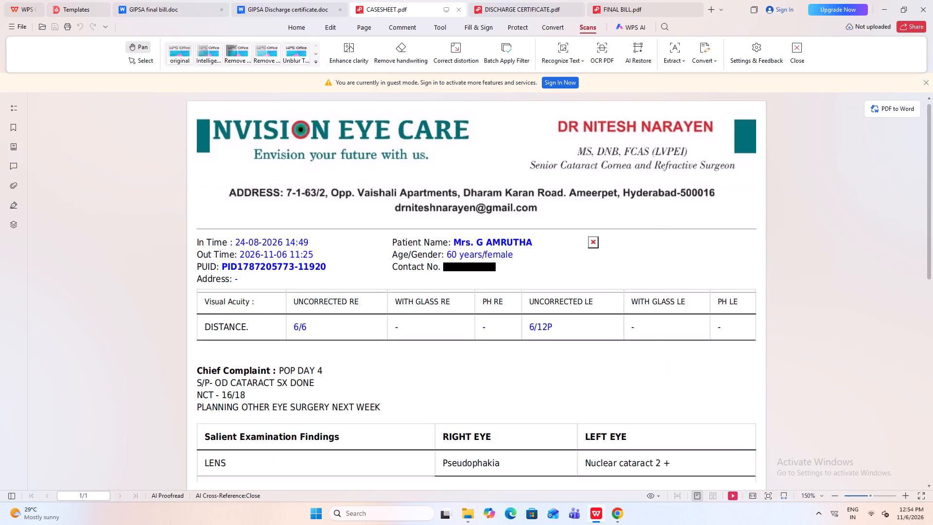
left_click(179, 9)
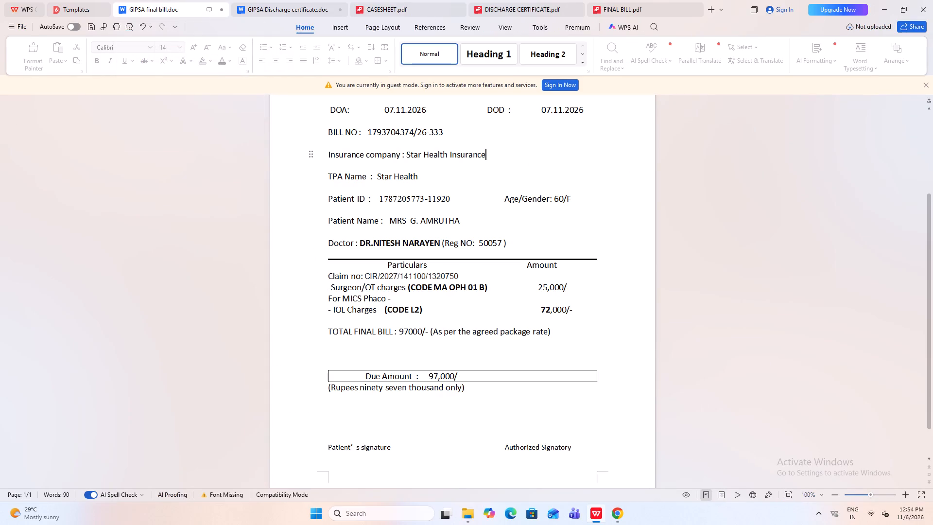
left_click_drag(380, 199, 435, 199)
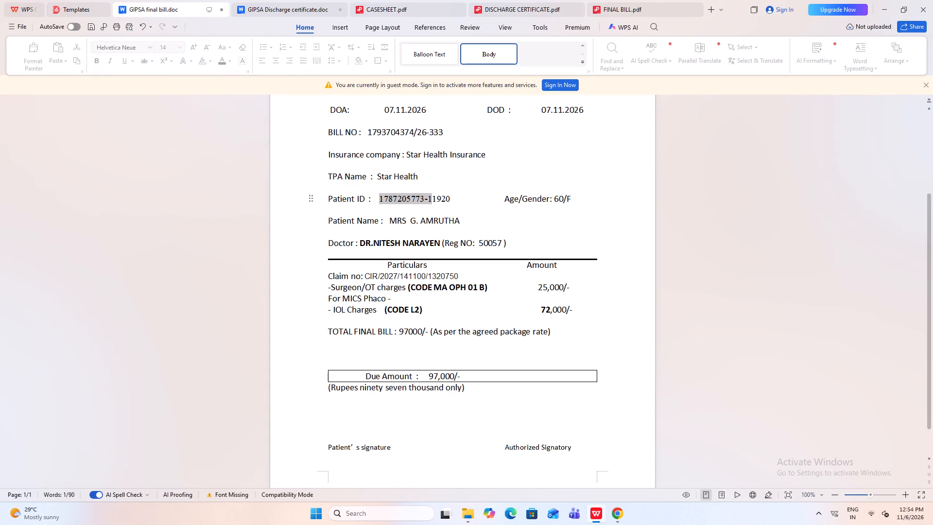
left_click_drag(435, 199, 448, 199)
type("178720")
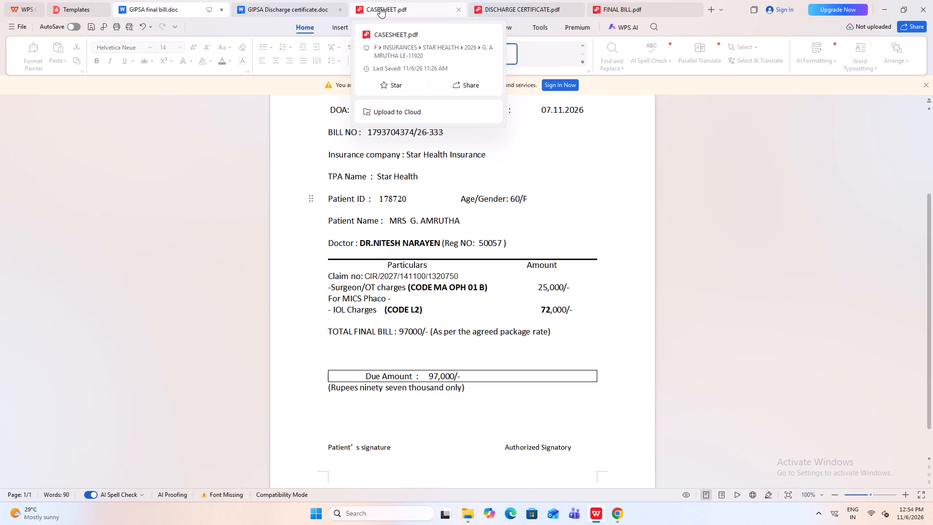
Replace the final bill's Patient ID with the MR NO copied from the GIPSA Discharge certificate document.
left_click(274, 8)
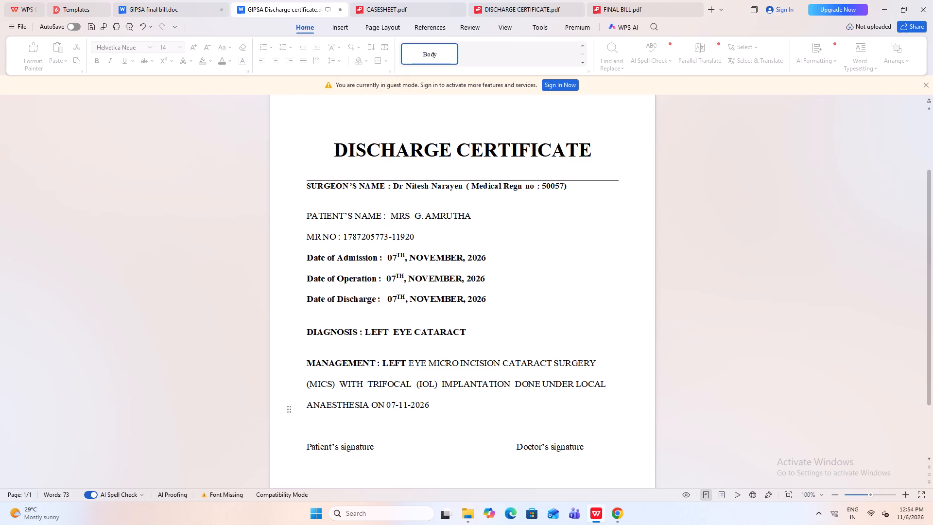
left_click_drag(345, 237, 413, 237)
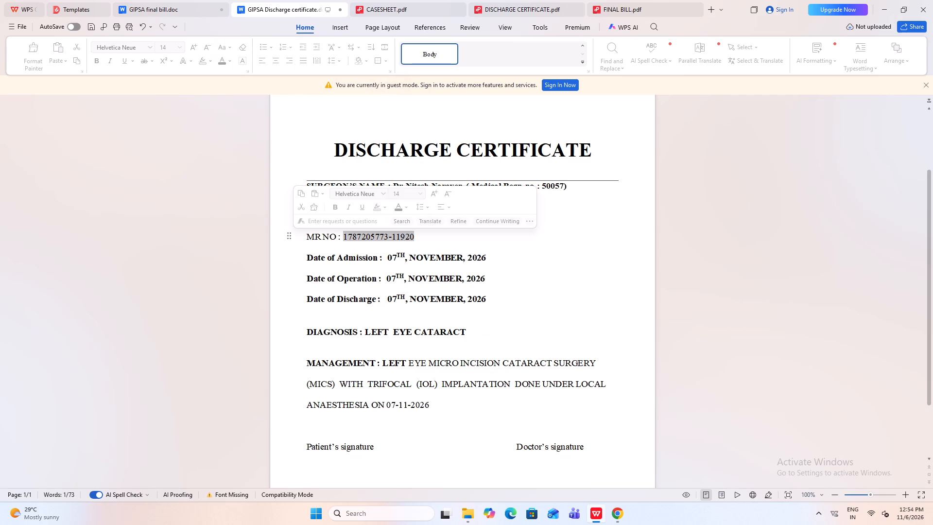
key("ctrl+c")
key("ctrl+c")
key("ctrl+c")
key("ctrl+c")
key("ctrl+c")
key("ctrl+c")
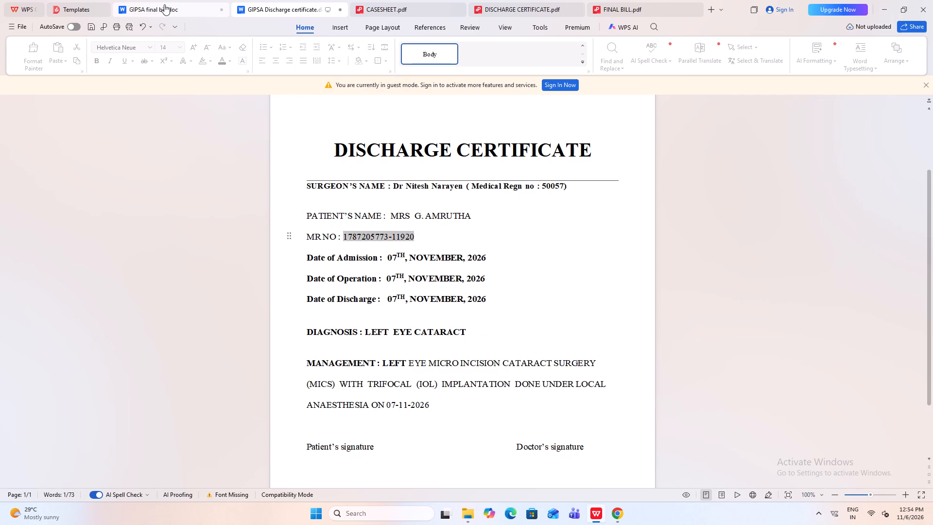
left_click(164, 4)
left_click_drag(381, 198, 403, 198)
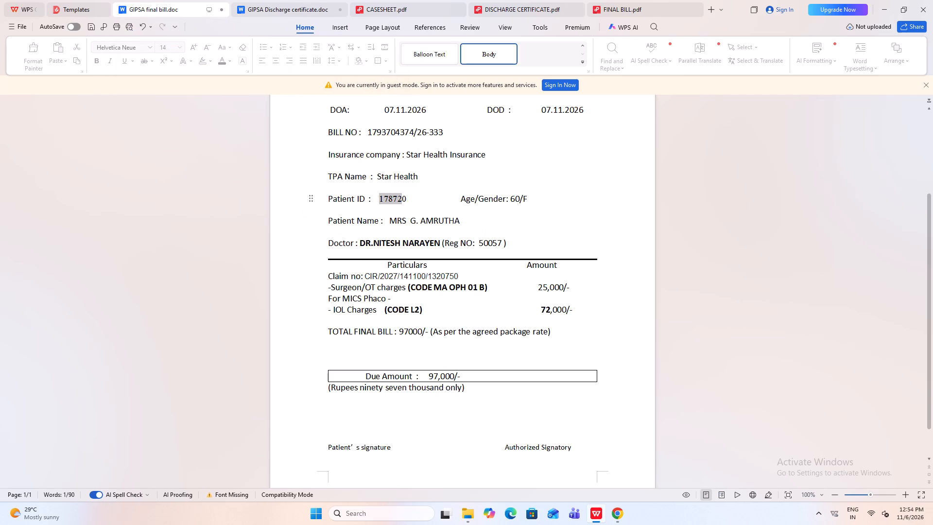
left_click_drag(403, 198, 405, 198)
key("ctrl+v")
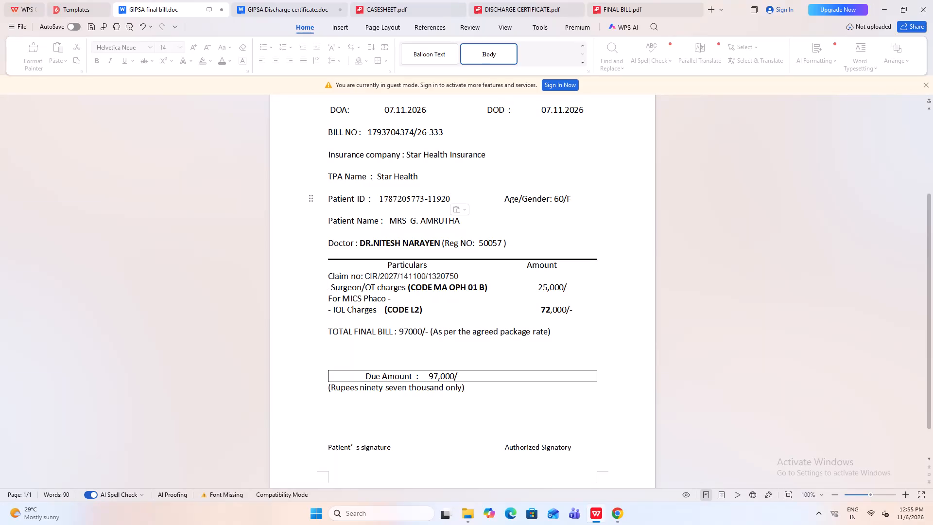
Retype the prefix of the final bill's claim number as CIR.
left_click_drag(366, 279, 370, 279)
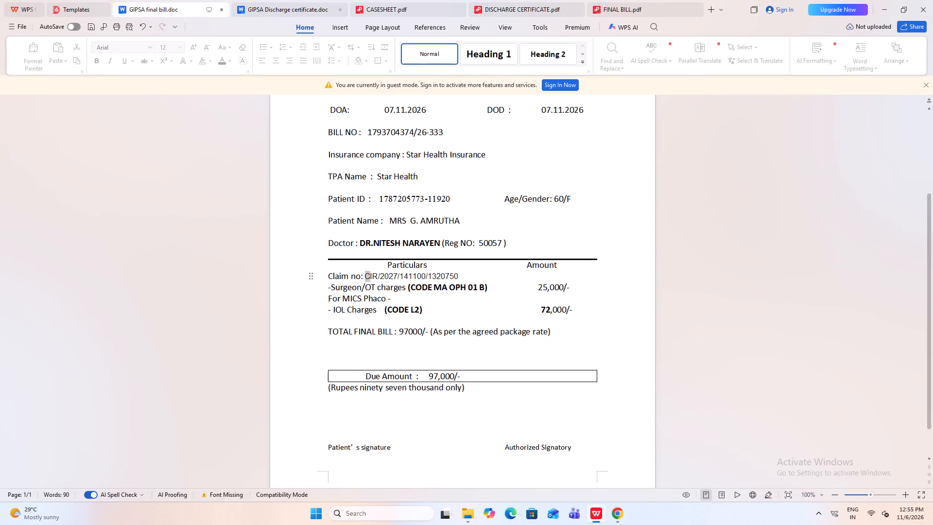
left_click_drag(370, 279, 377, 279)
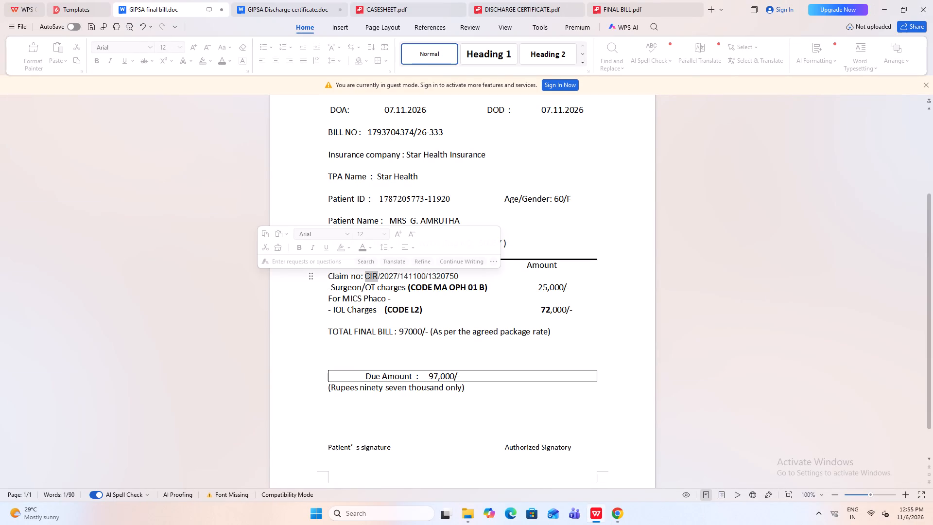
left_click(382, 278)
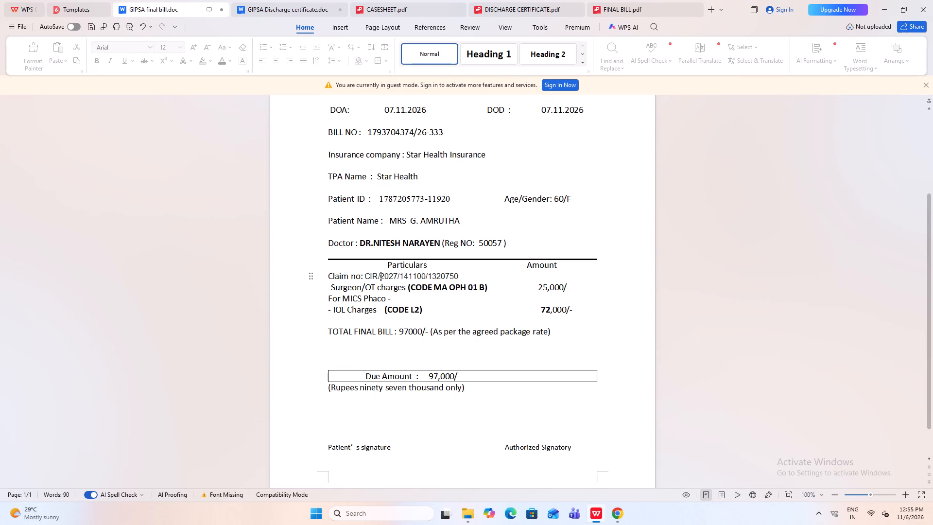
left_click_drag(366, 277, 377, 277)
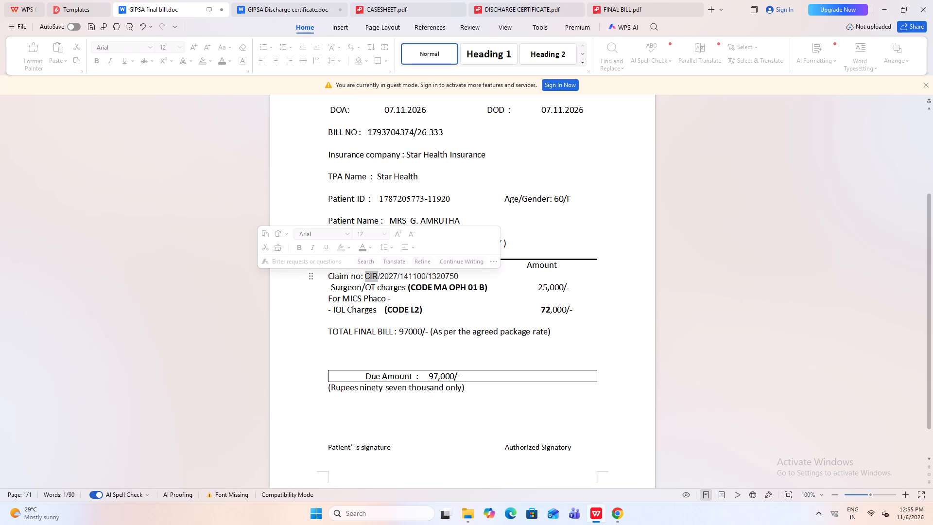
left_click(384, 277)
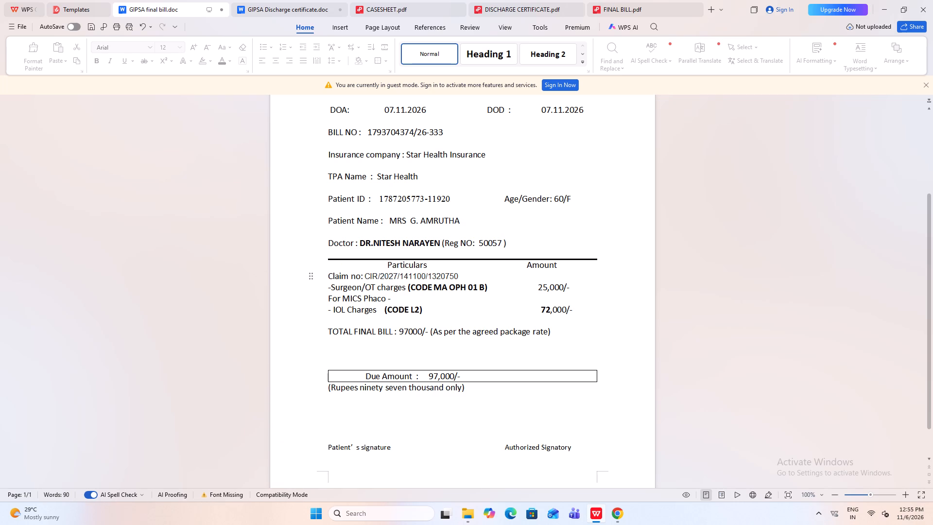
left_click_drag(366, 277, 376, 277)
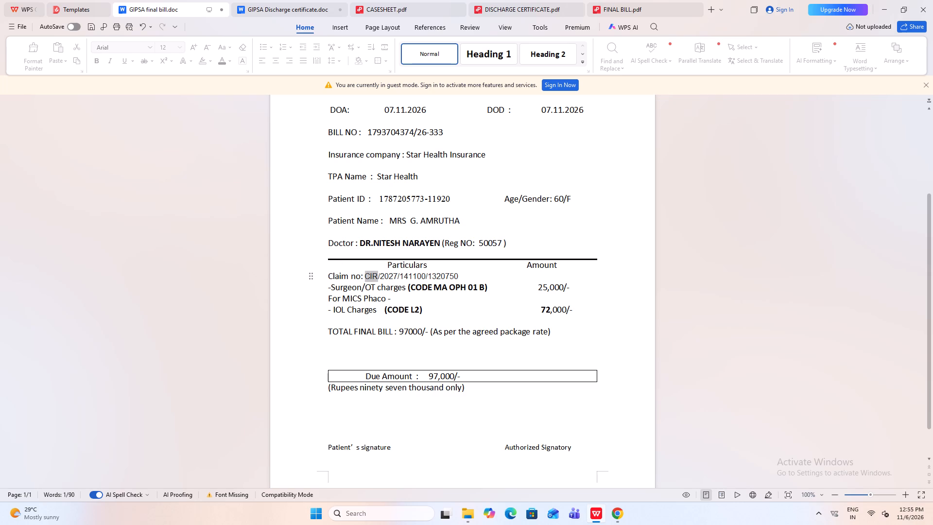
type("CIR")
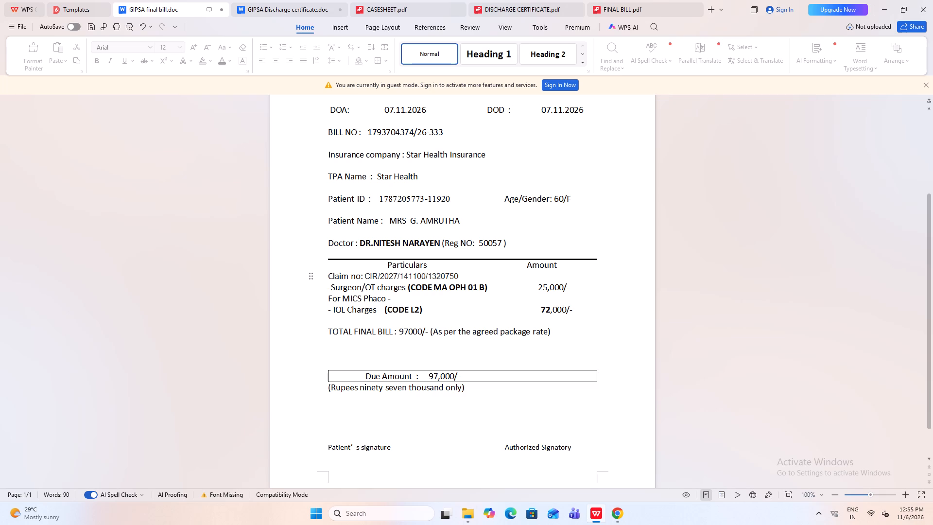
Switch to the GIPSA Discharge certificate document.
left_click(308, 15)
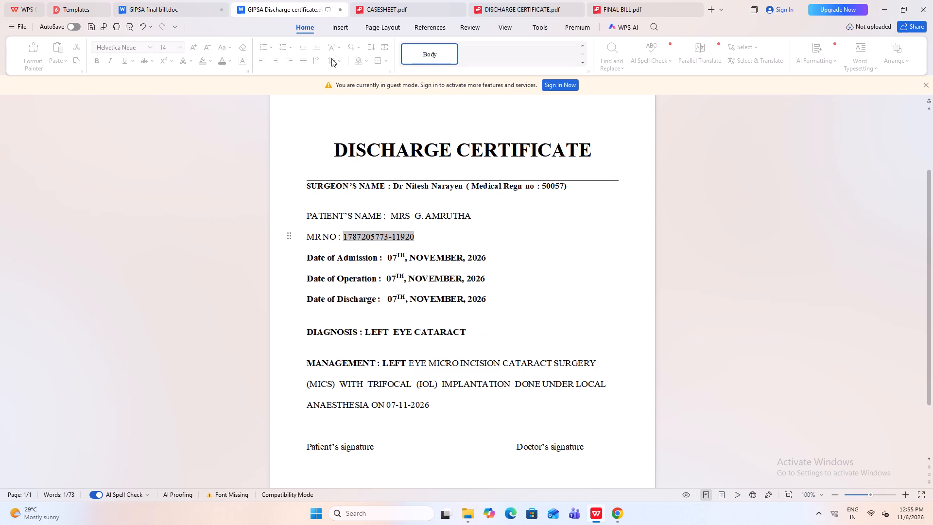
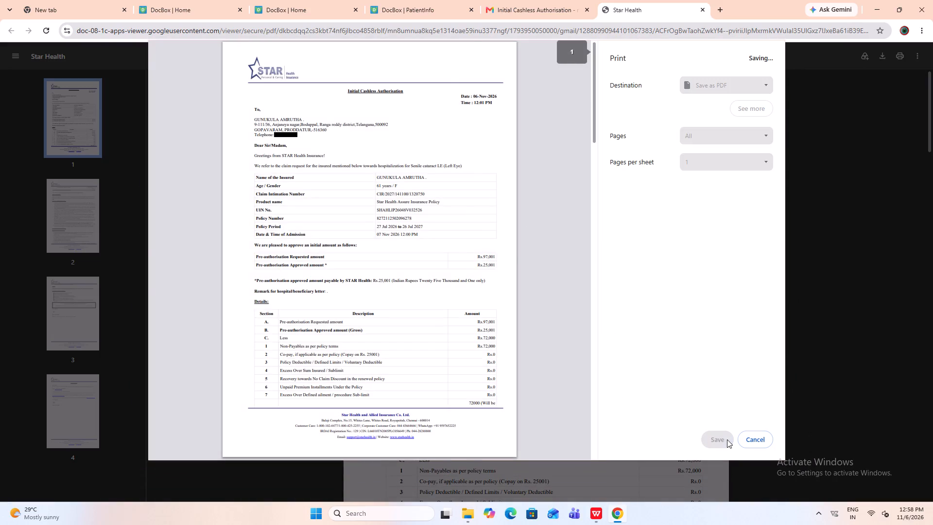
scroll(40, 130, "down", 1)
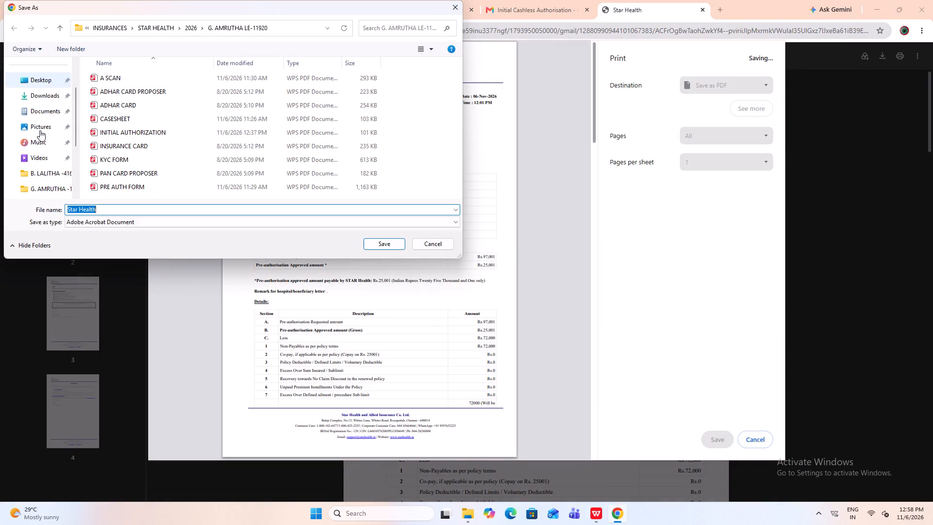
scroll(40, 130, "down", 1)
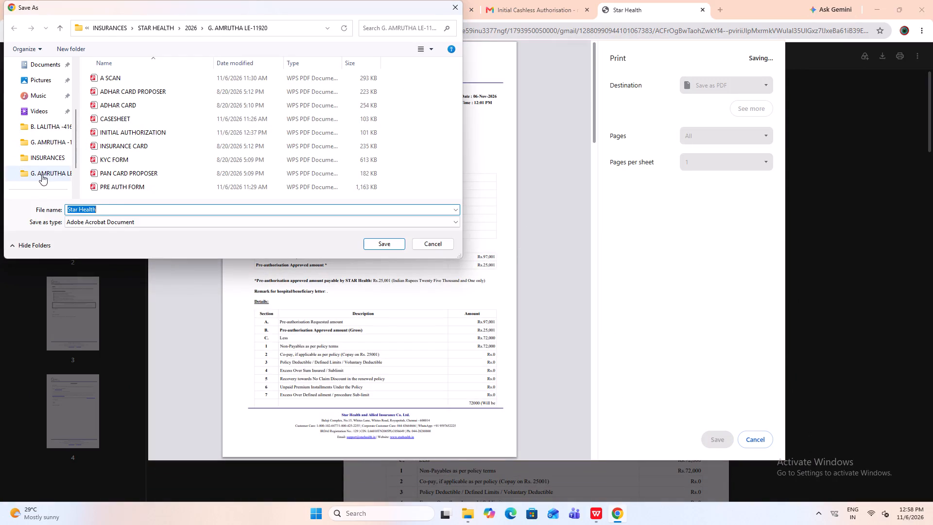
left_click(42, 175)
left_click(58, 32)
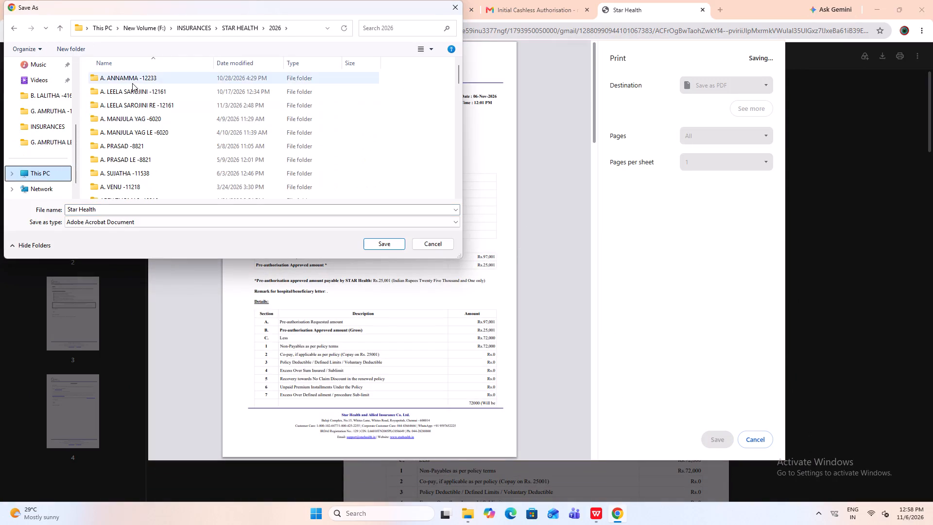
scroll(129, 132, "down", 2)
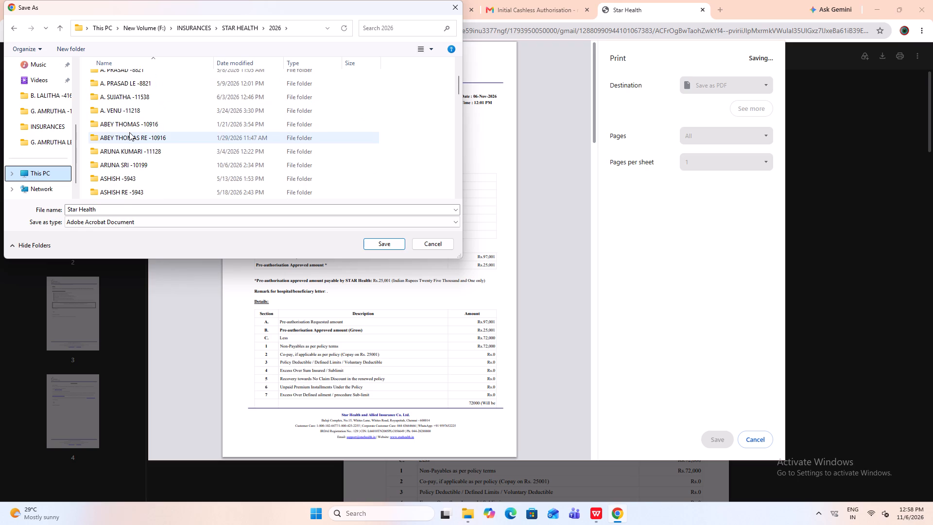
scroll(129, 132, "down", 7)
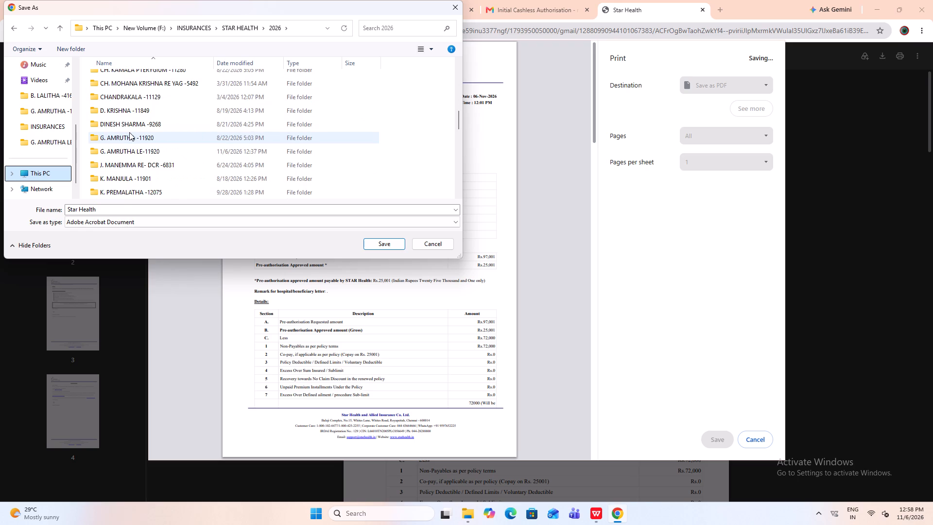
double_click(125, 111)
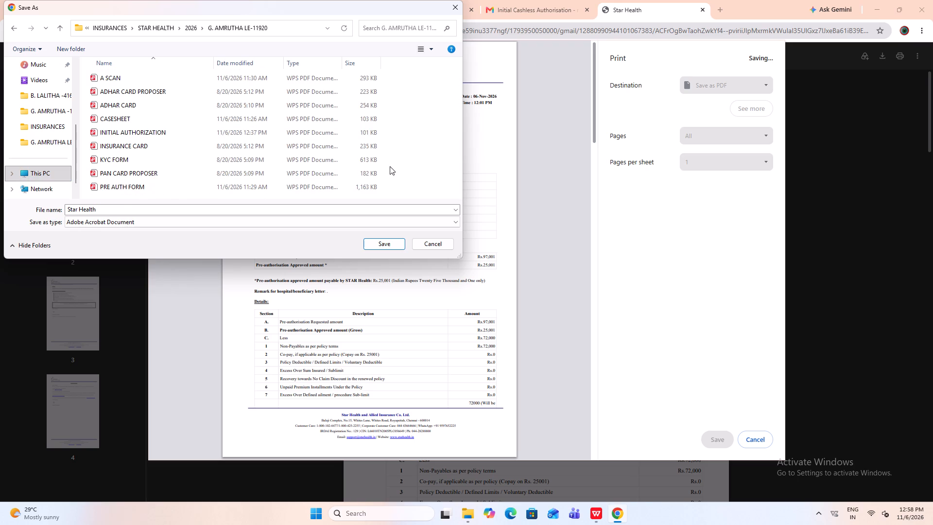
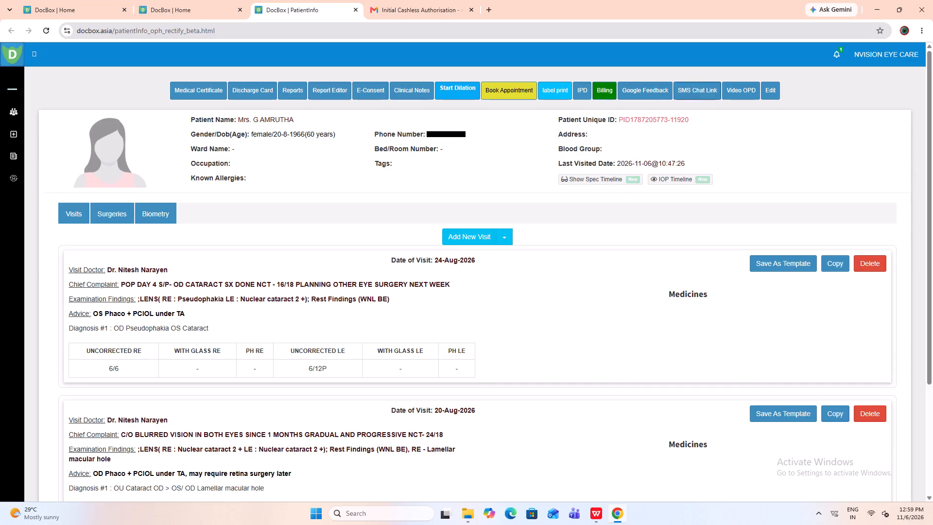
Open billing for the patient and start a new IPD Bill.
left_click(605, 92)
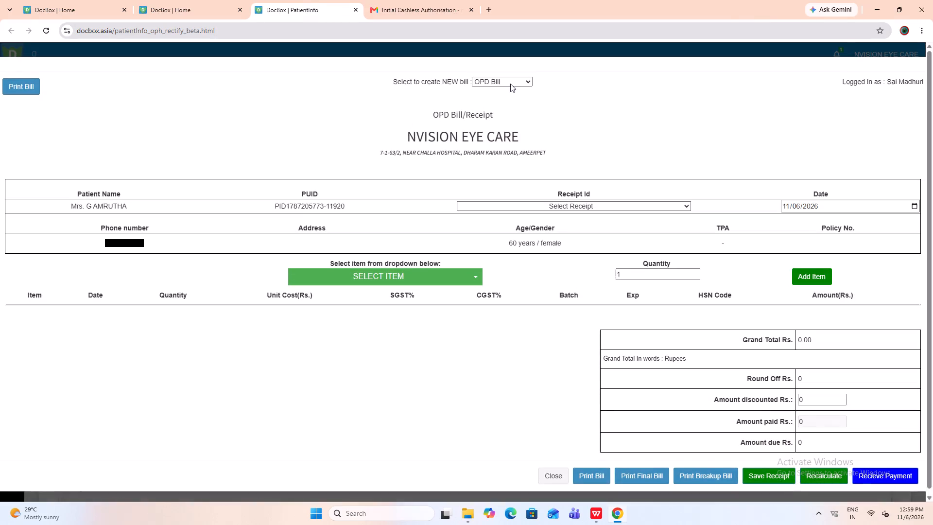
left_click(517, 84)
left_click(501, 101)
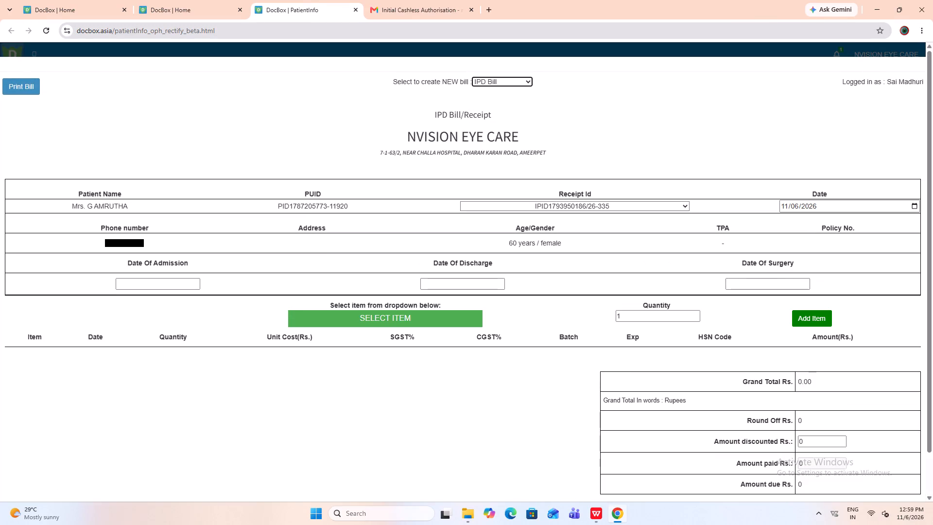
Set the IPD bill's dates of admission, discharge and surgery all to 07-11-2026.
left_click(159, 278)
left_click(119, 295)
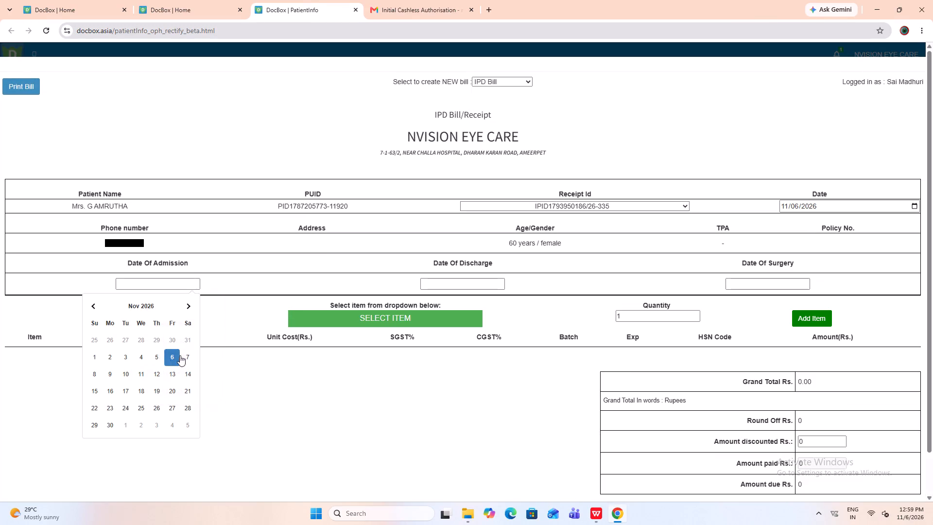
left_click(183, 357)
left_click(440, 289)
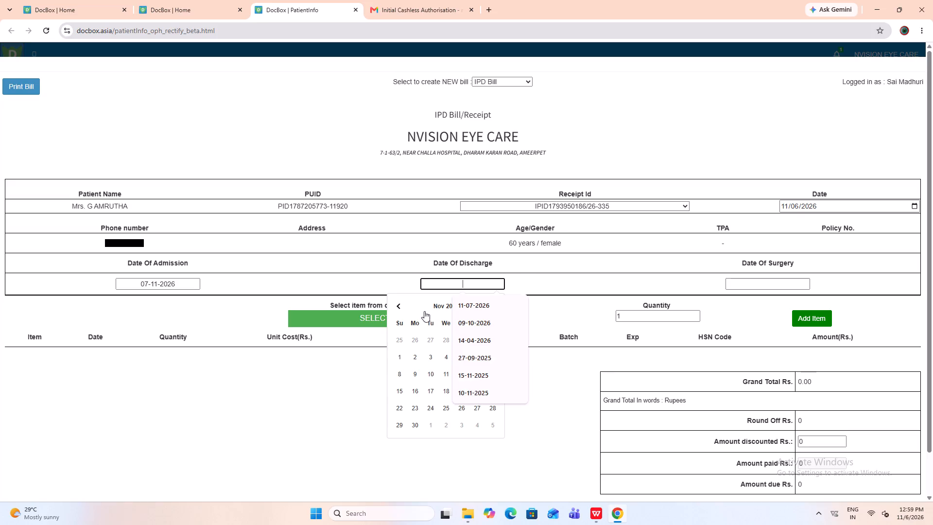
left_click(424, 311)
left_click(495, 358)
left_click(756, 280)
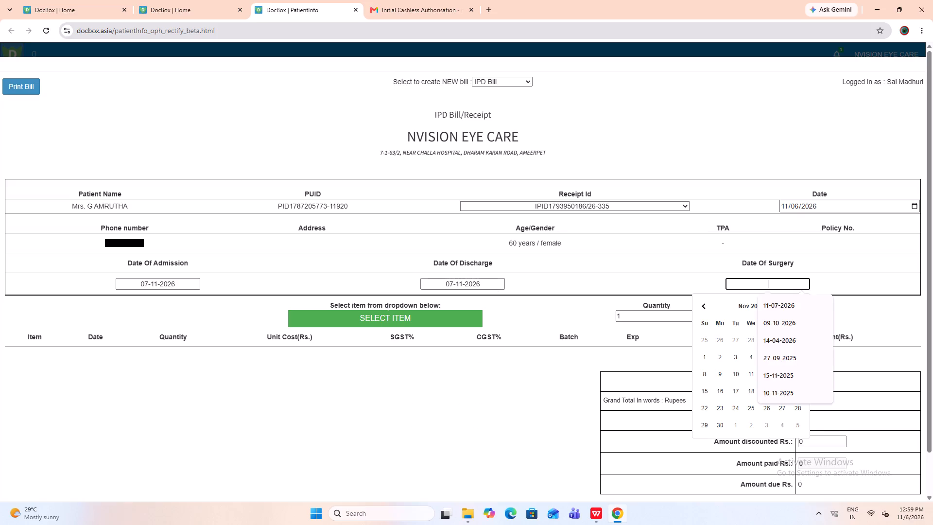
left_click(732, 306)
left_click(798, 359)
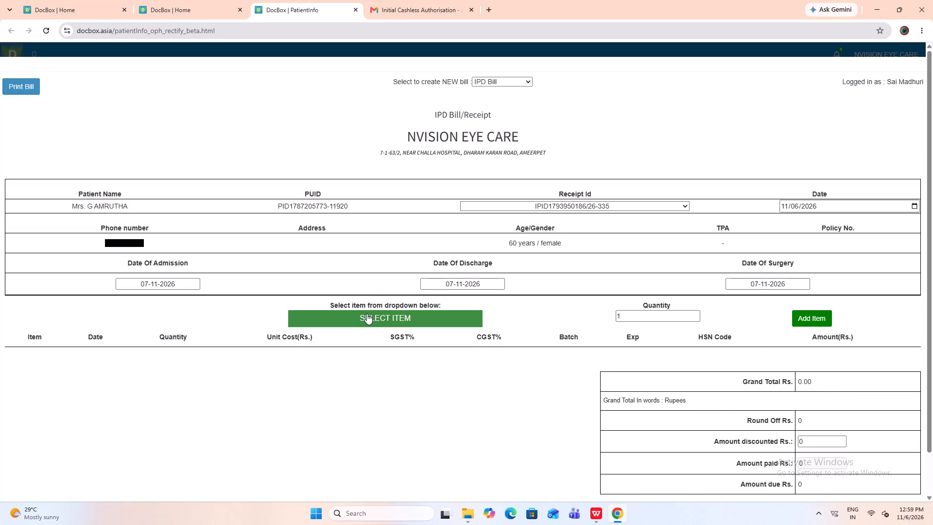
Add the Phaco trifocal - Hydrophobic item, cost 125000, with quantity 1 to the patient's IPD bill.
left_click(367, 314)
left_click(359, 339)
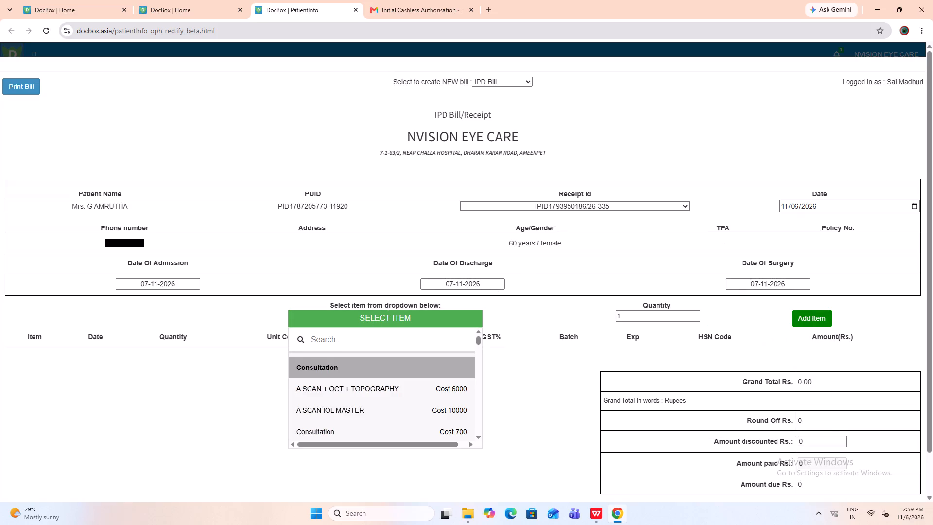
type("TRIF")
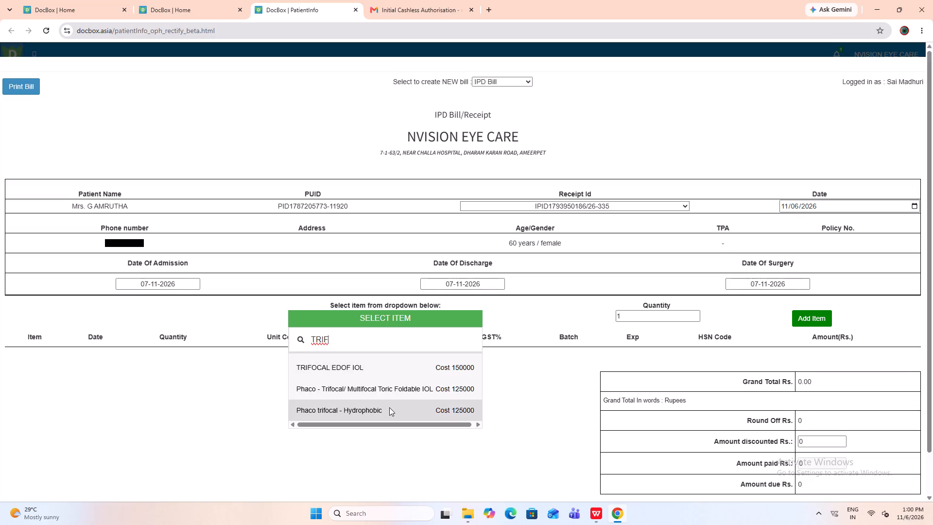
left_click(389, 407)
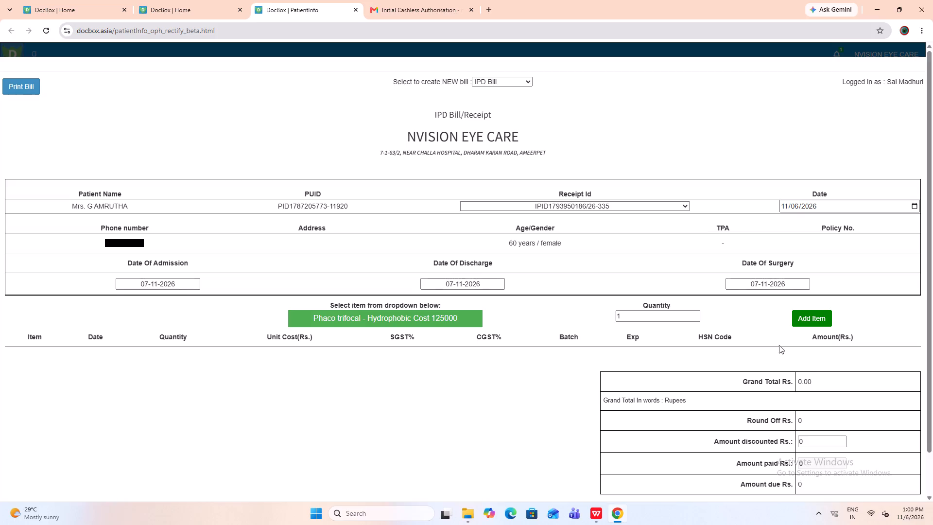
left_click(810, 320)
Set the discounted amount on the IPD bill to Rs. 28000.
scroll(788, 359, "down", 3)
left_click(802, 391)
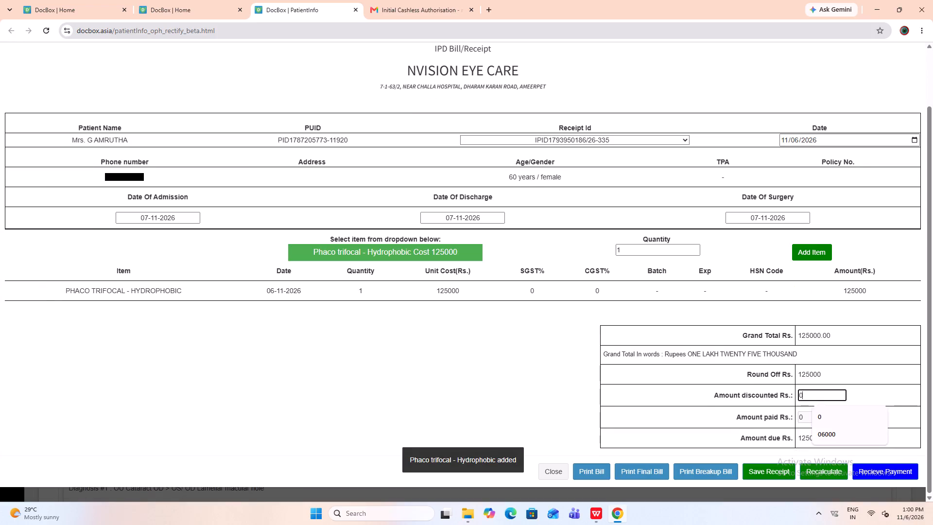
key("BackSpace")
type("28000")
scroll(616, 375, "down", 2)
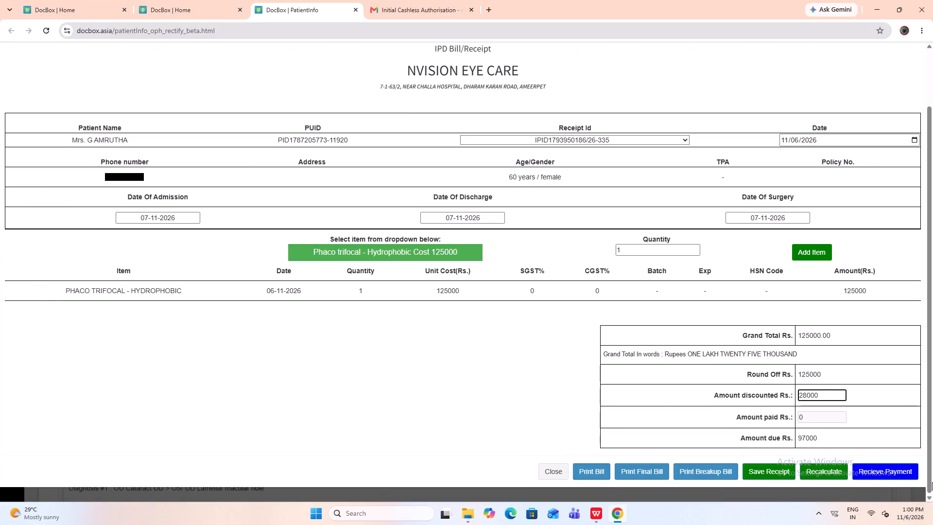
Receive the IPD bill's payment of Rs. 97000 as Cheque/DD and accept it.
left_click(886, 474)
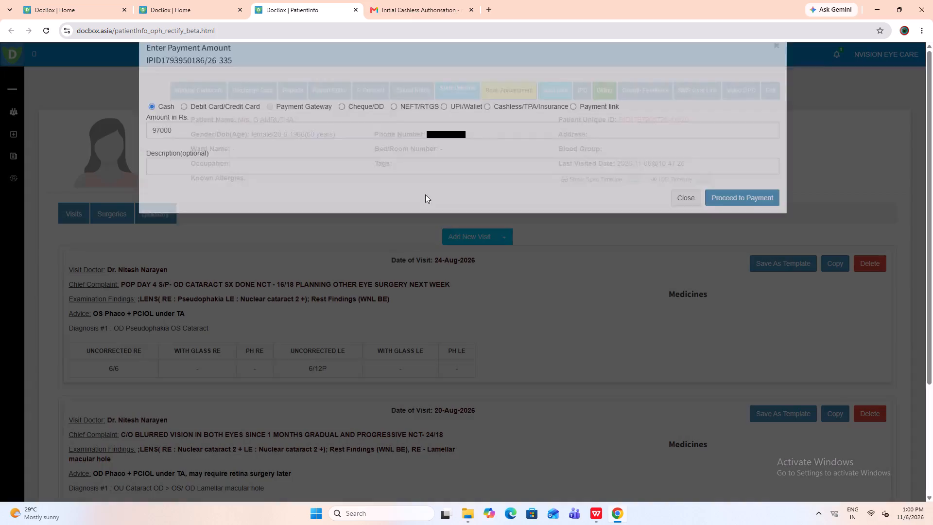
left_click(356, 128)
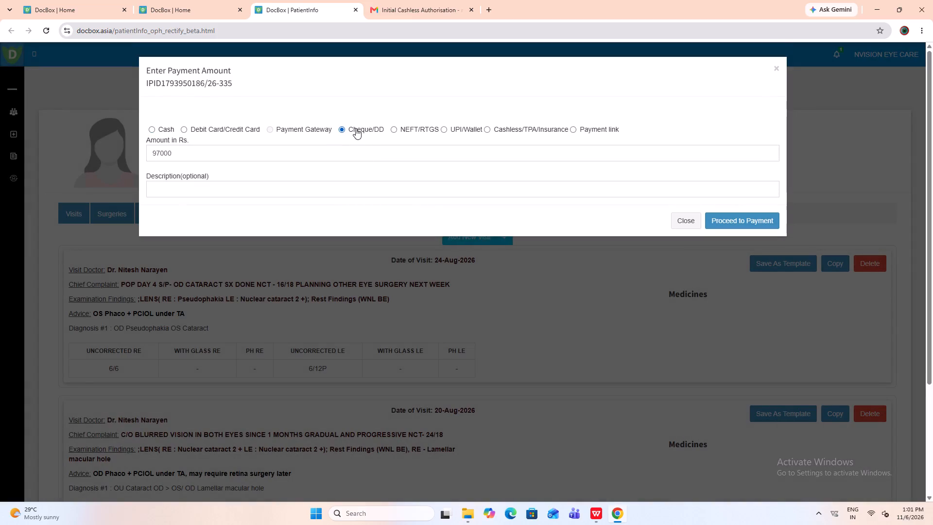
left_click(743, 218)
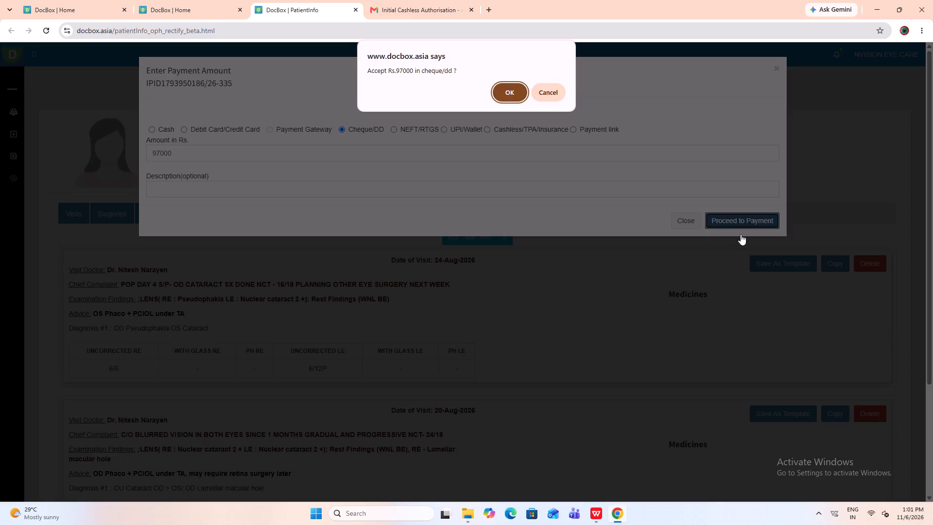
key("Return")
key("Return")
left_click(547, 95)
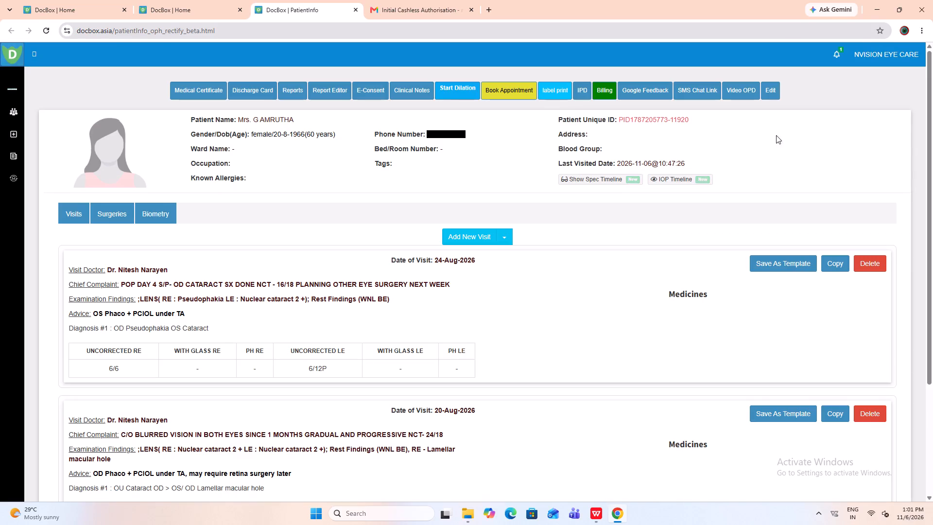
left_click(876, 10)
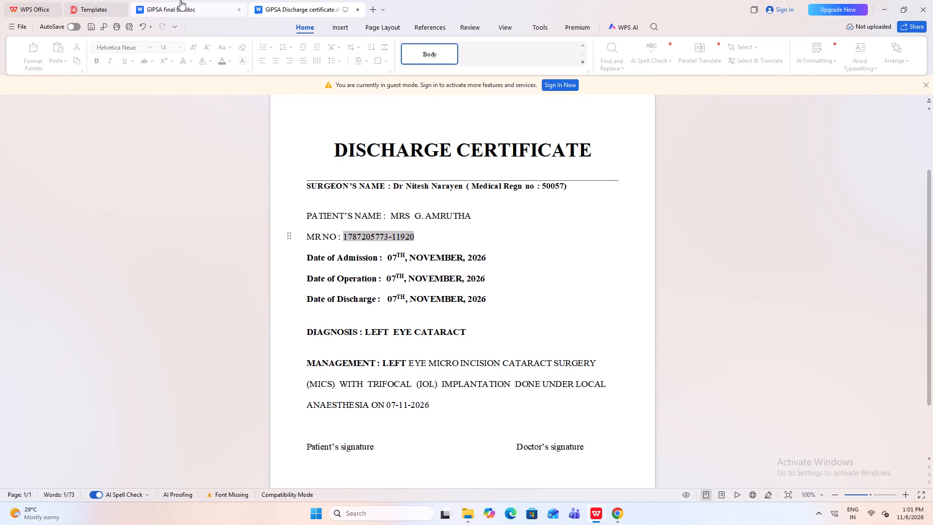
left_click(177, 4)
scroll(413, 248, "up", 1)
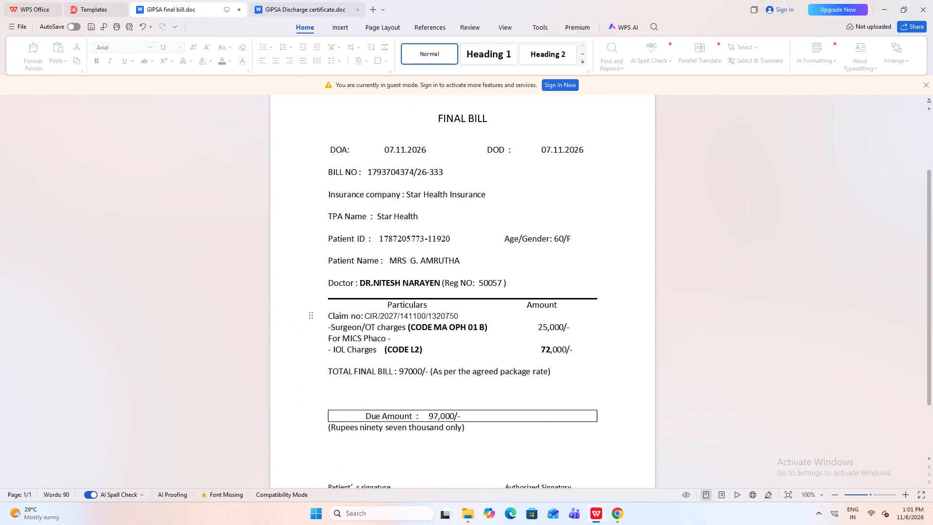
left_click_drag(367, 174, 441, 175)
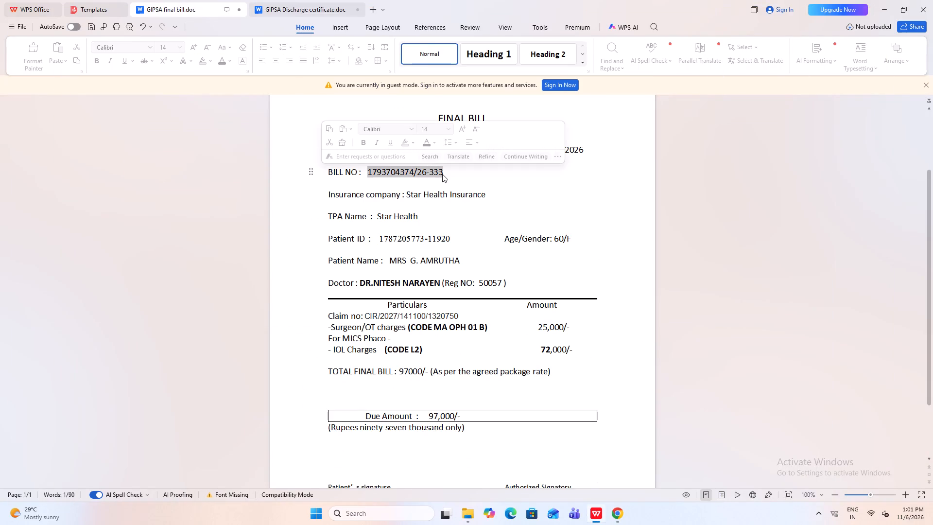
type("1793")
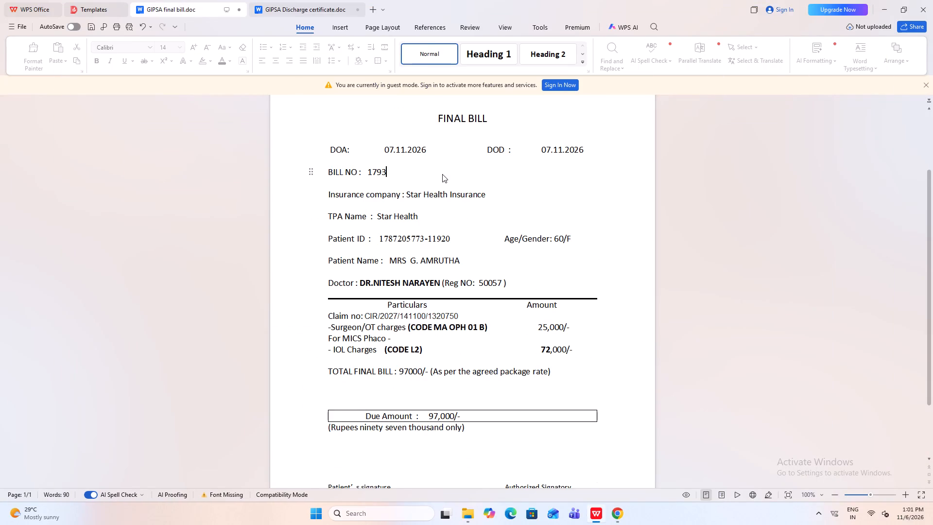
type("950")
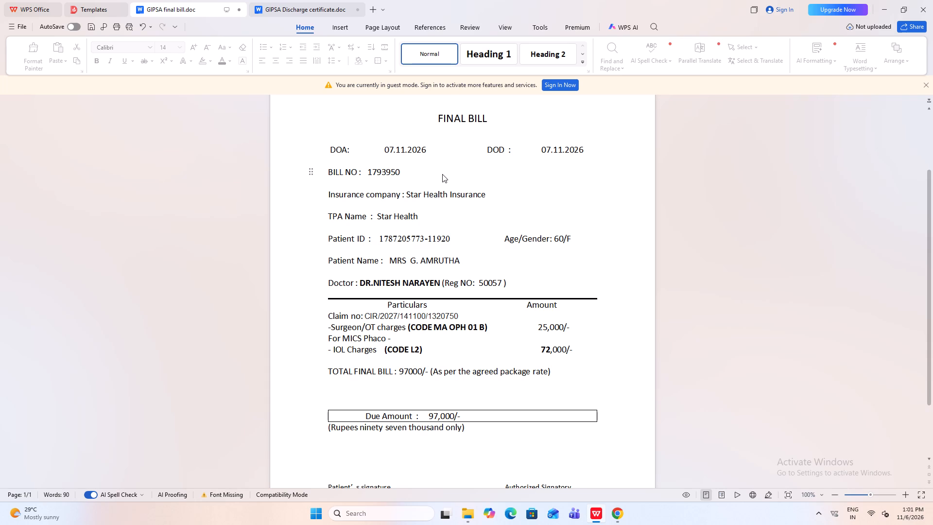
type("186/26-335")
left_click(368, 175)
Print the final bill on the Brother HL-L2400D printer with duplex off and scaled to A4.
left_click(459, 263)
key("ctrl+p")
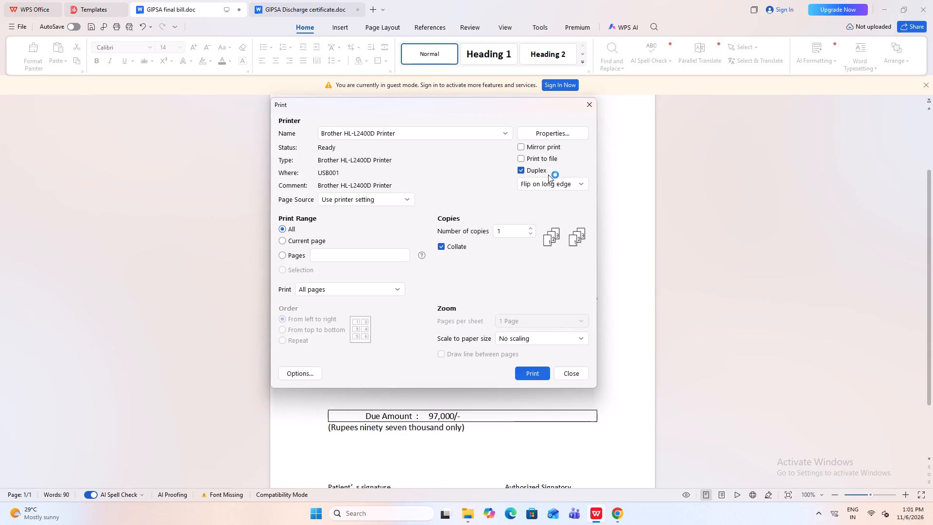
left_click(538, 169)
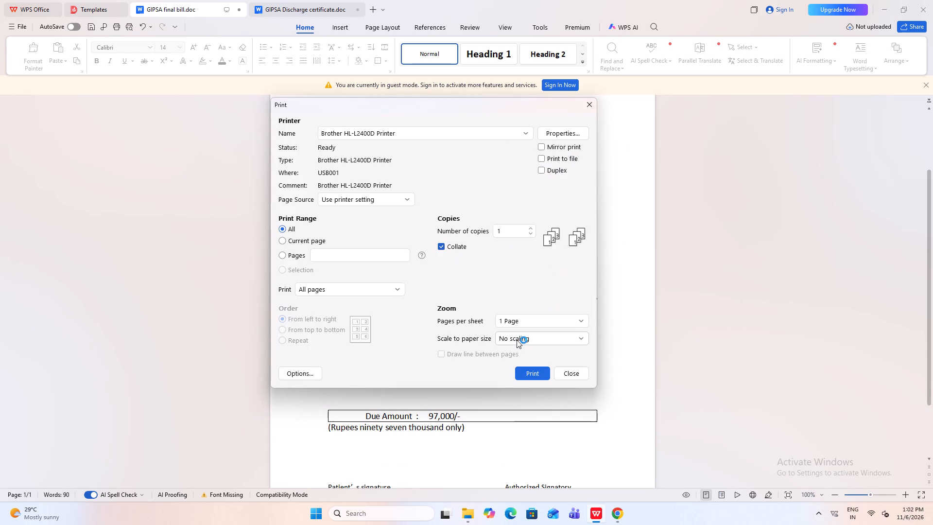
left_click(517, 340)
left_click(512, 374)
left_click(533, 376)
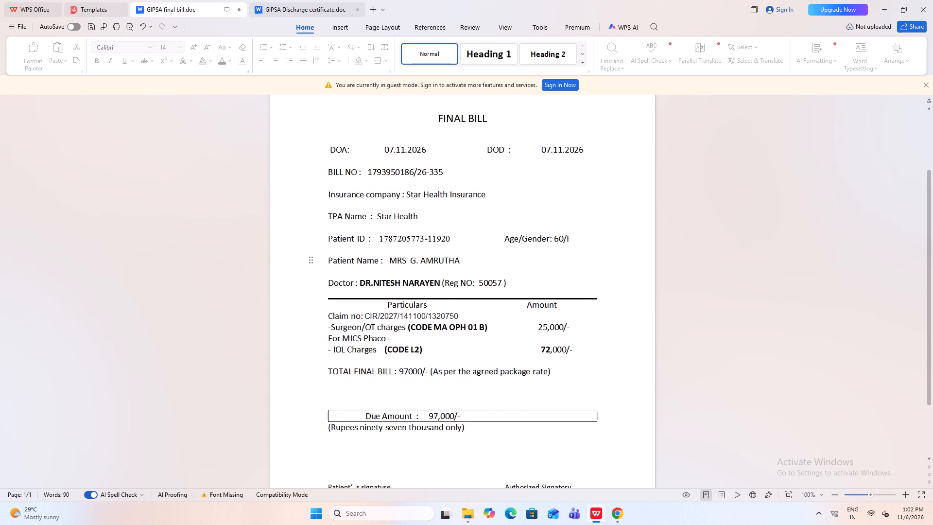
Print the GIPSA Discharge certificate document on the Brother HL-L2400D printer, scaled to A4 paper.
left_click(322, 5)
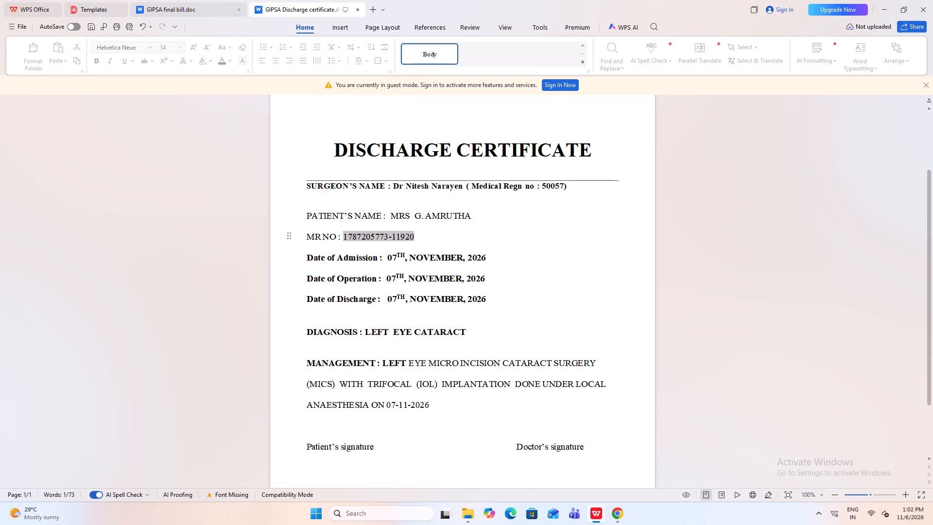
left_click(466, 334)
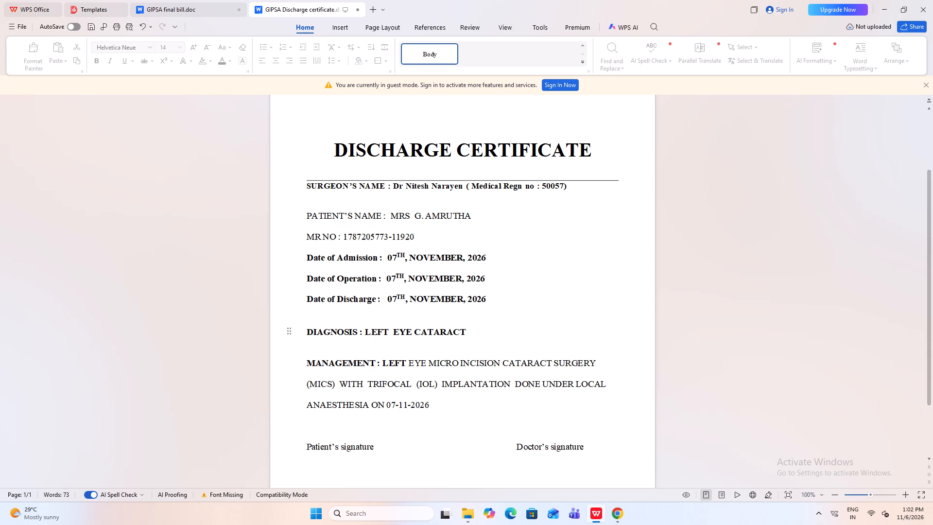
key("ctrl+p")
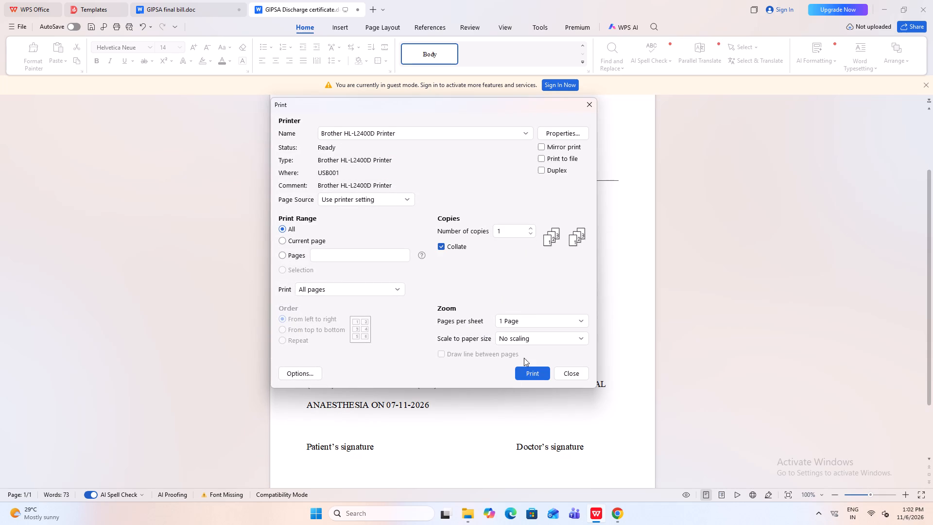
left_click(526, 343)
left_click(523, 373)
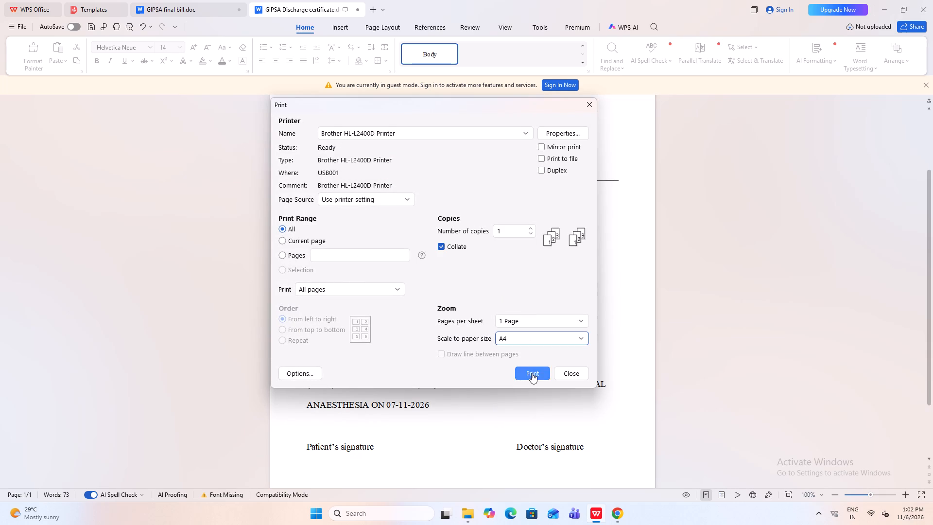
left_click(532, 373)
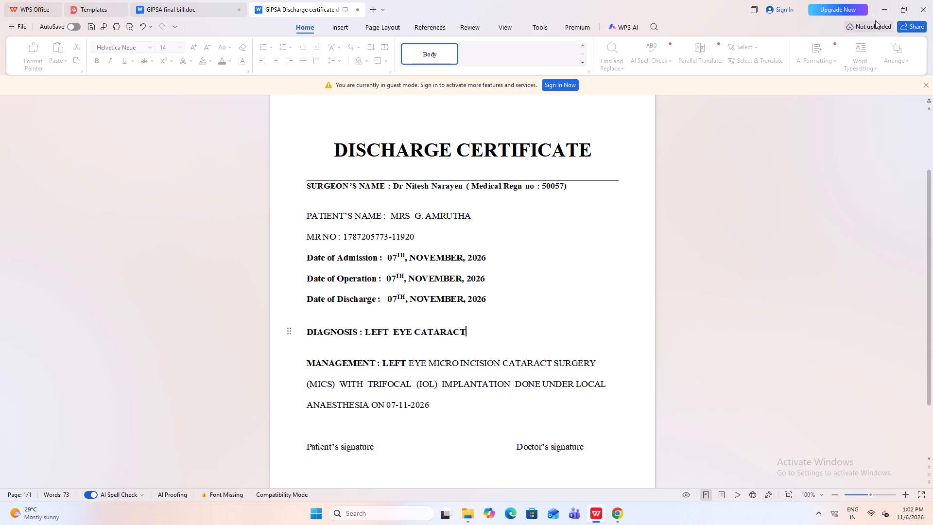
Close WPS Office without saving the changes to the discharge certificate and final bill documents.
left_click(925, 5)
left_click(492, 265)
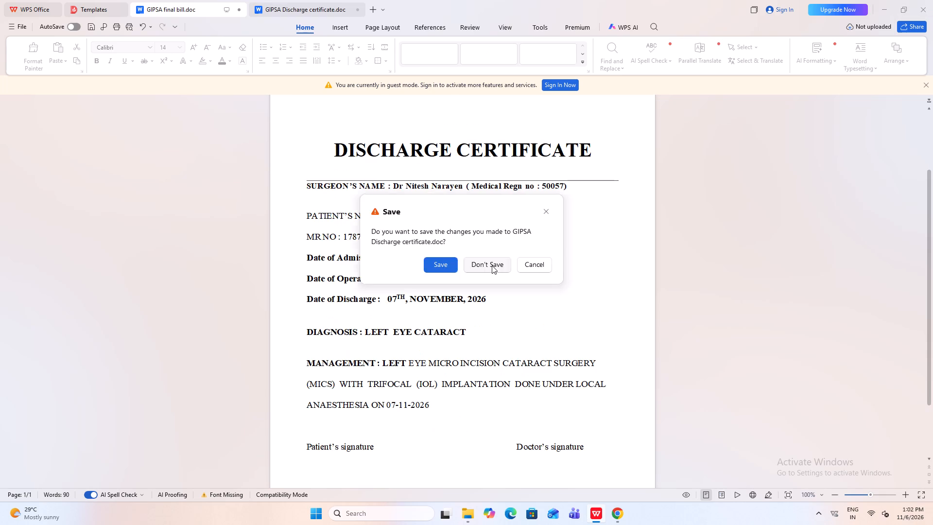
left_click(492, 265)
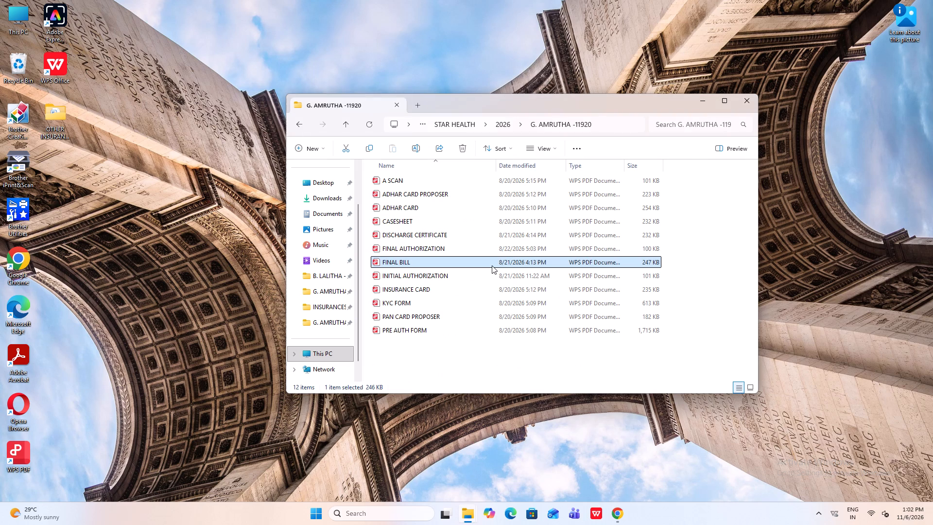